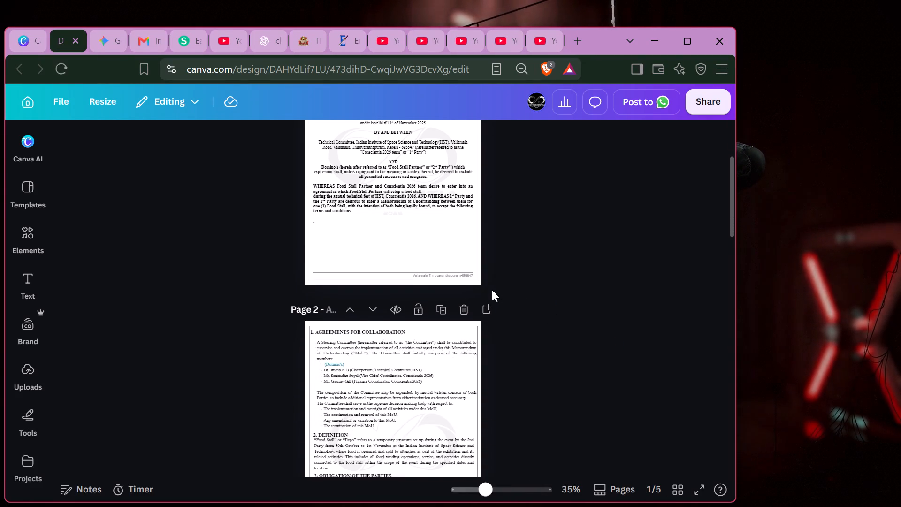
# Review the terms across the pages of the Domino's food stall memorandum of understanding.
pyautogui.scroll(-10, 492, 290)
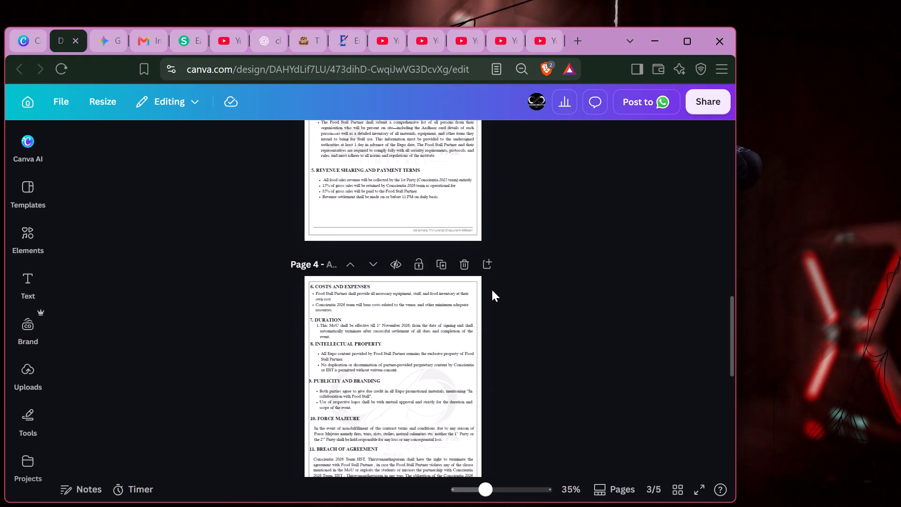
pyautogui.scroll(-5, 492, 290)
pyautogui.scroll(5, 492, 290)
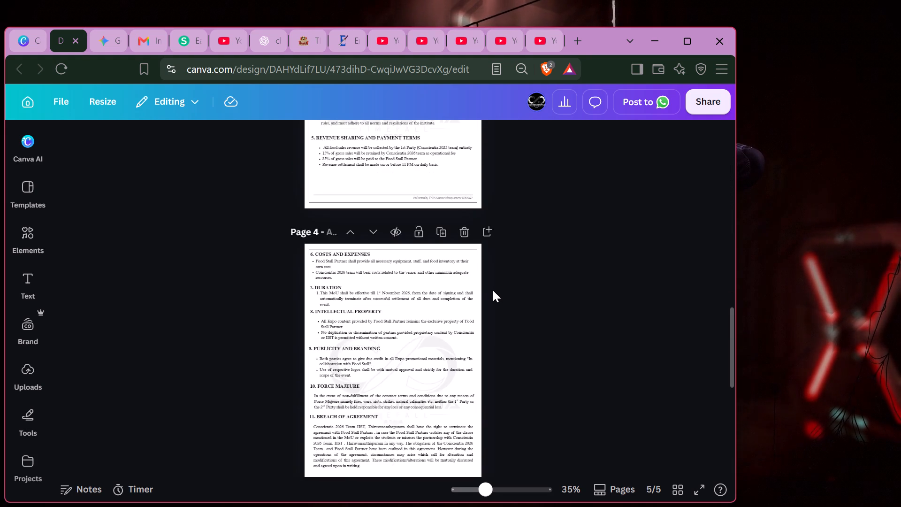
pyautogui.scroll(3, 493, 290)
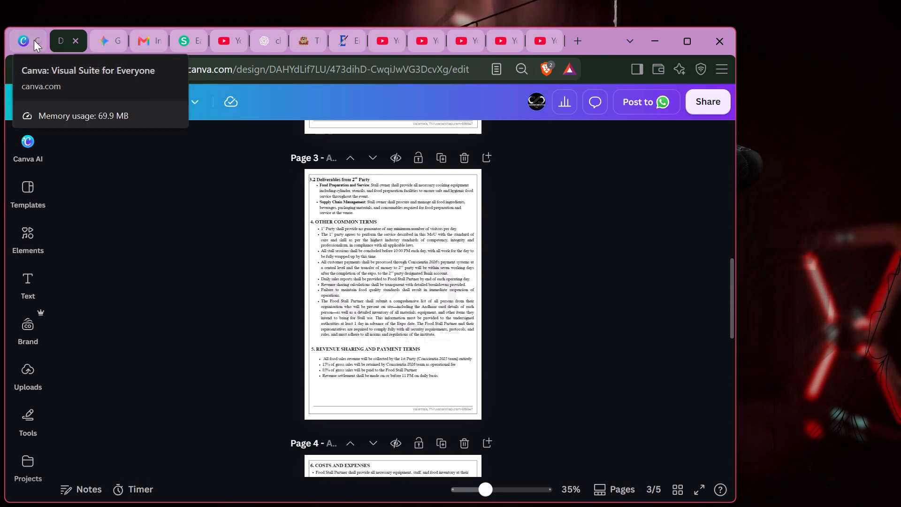
# Switch to the Canva home page in the other browser tab and reload it.
pyautogui.click(32, 40)
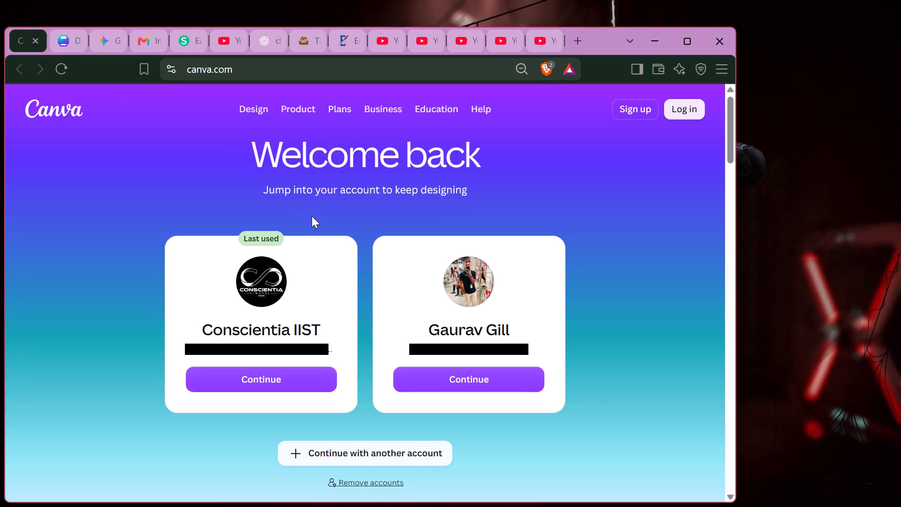
pyautogui.click(50, 65)
pyautogui.click(61, 67)
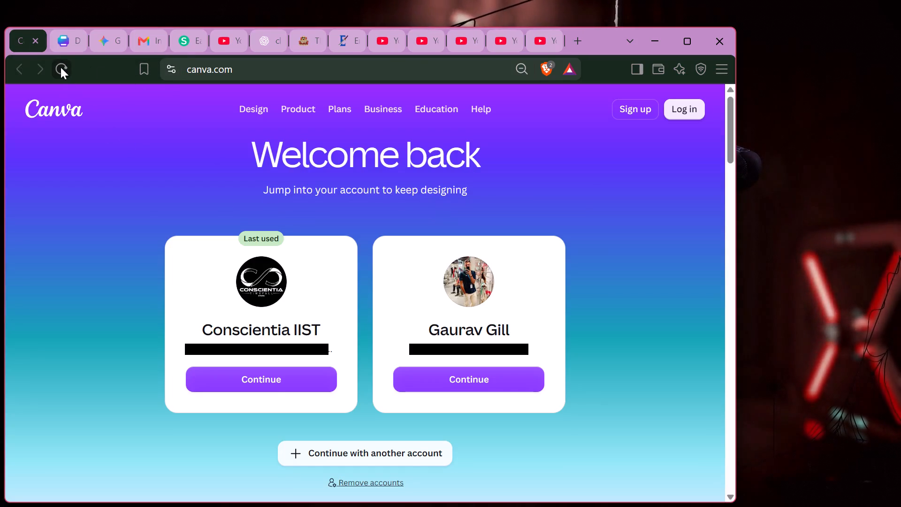
pyautogui.click(61, 67)
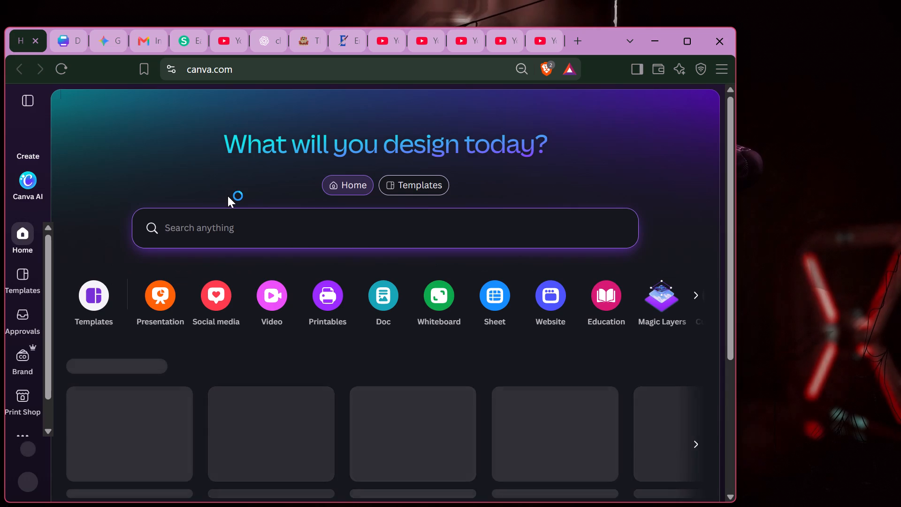
# Search Canva for "mou" and look through the suggested designs and folders.
pyautogui.click(299, 220)
pyautogui.write('mo')
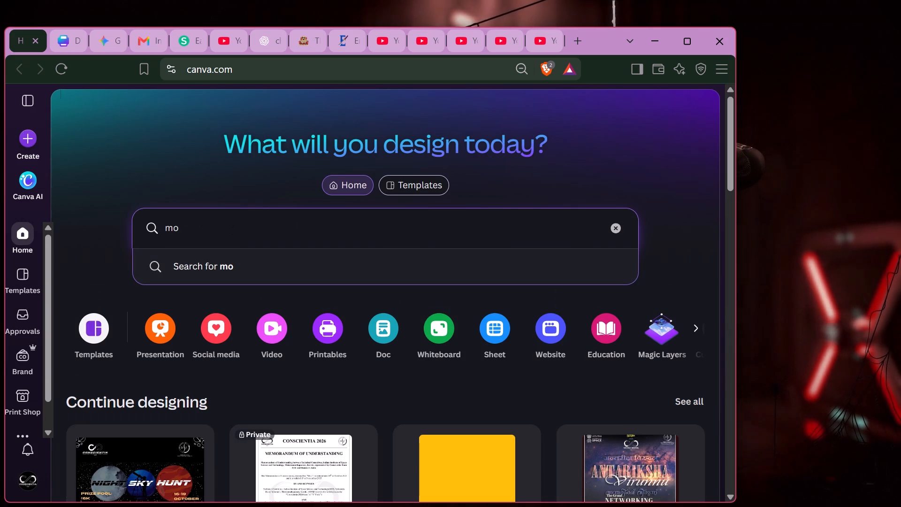
pyautogui.press('u')
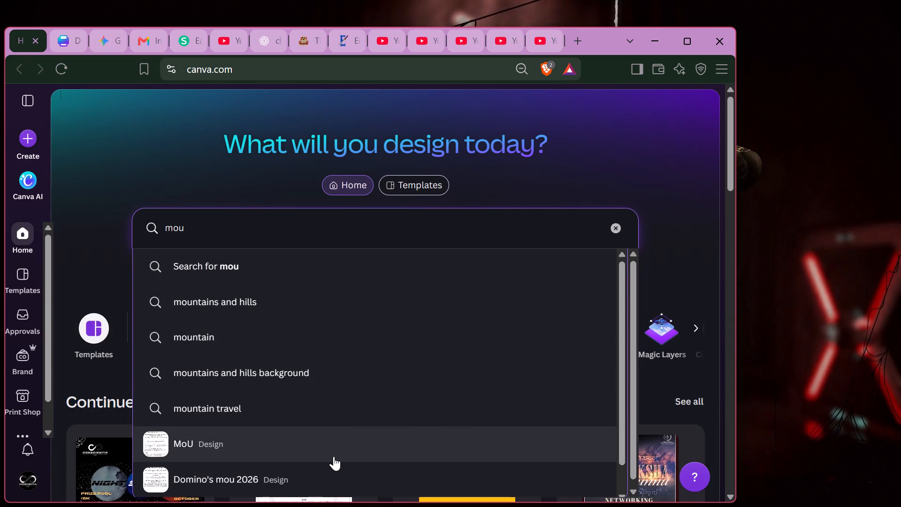
pyautogui.scroll(-5, 334, 456)
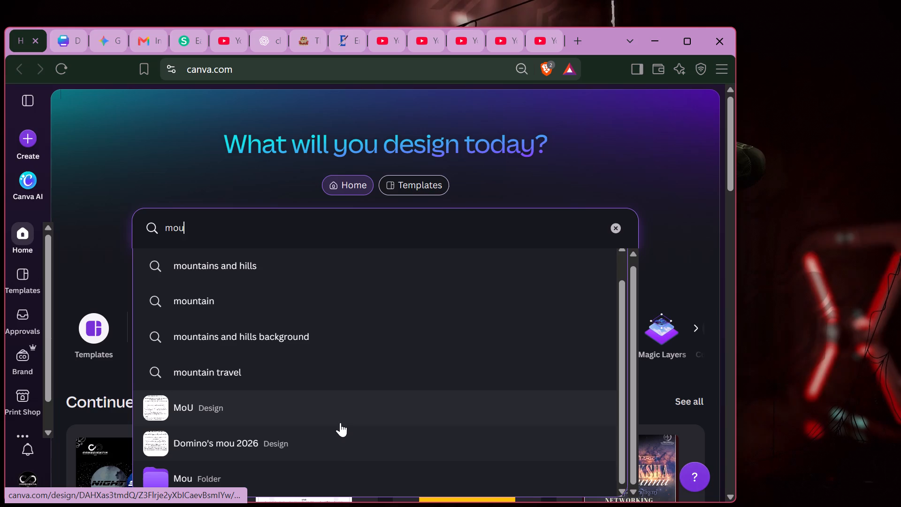
pyautogui.scroll(-2, 340, 422)
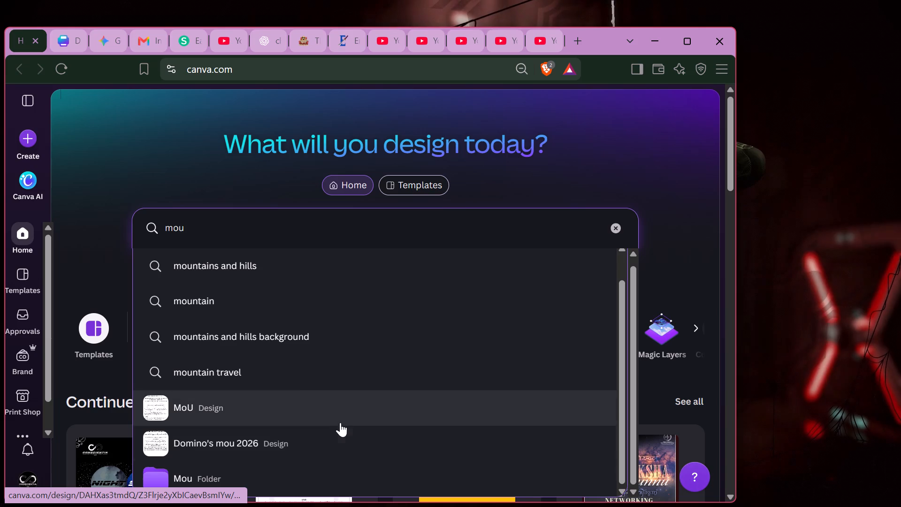
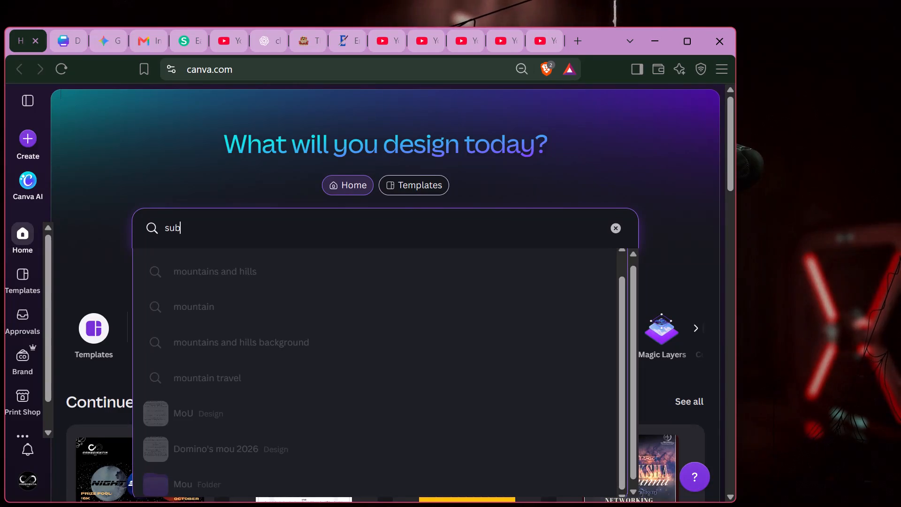
# Search Canva for "subway", open the "subway mou 2026" design and maximize the browser window.
pyautogui.write('way')
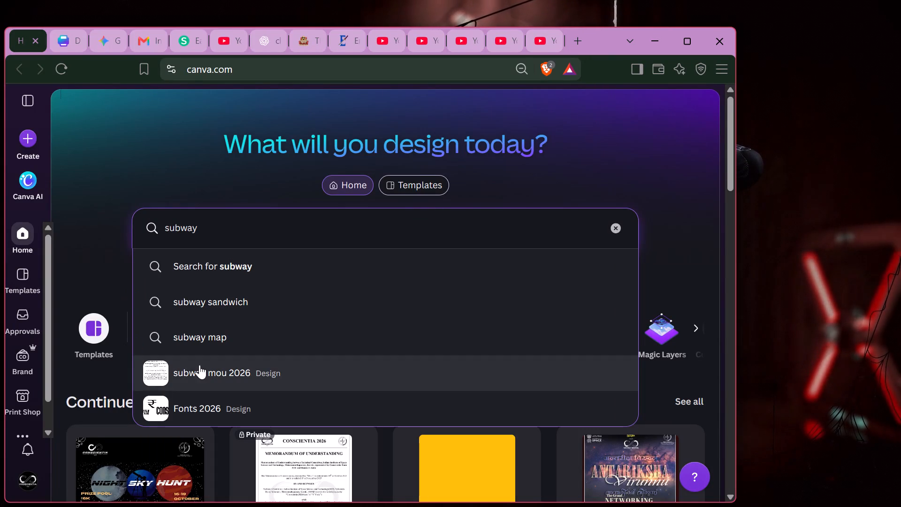
pyautogui.click(200, 365)
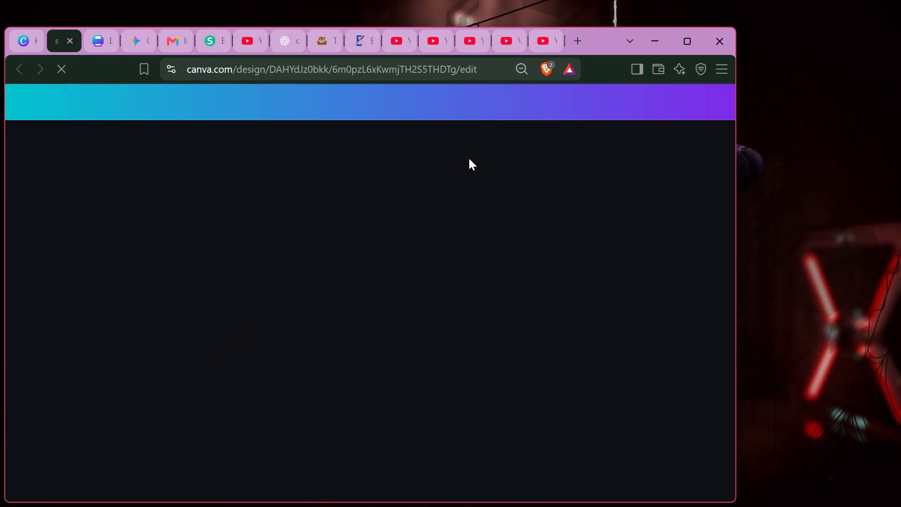
pyautogui.click(673, 39)
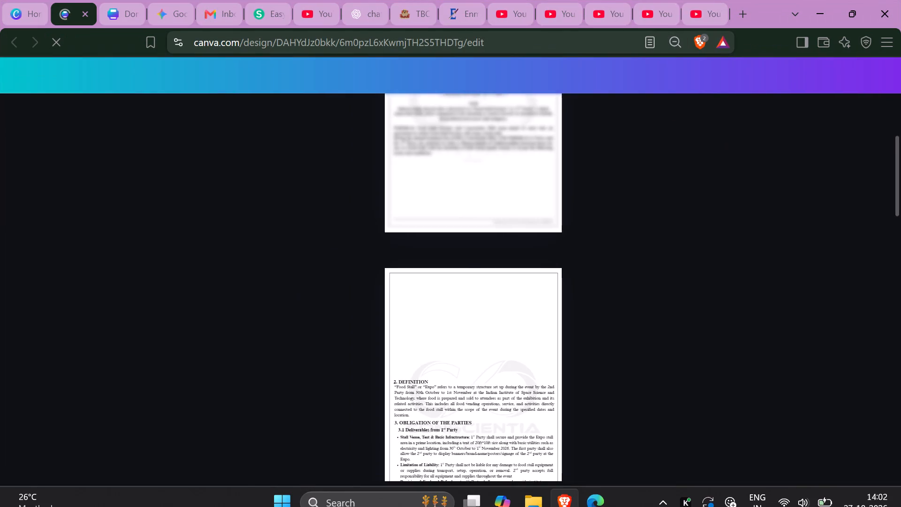
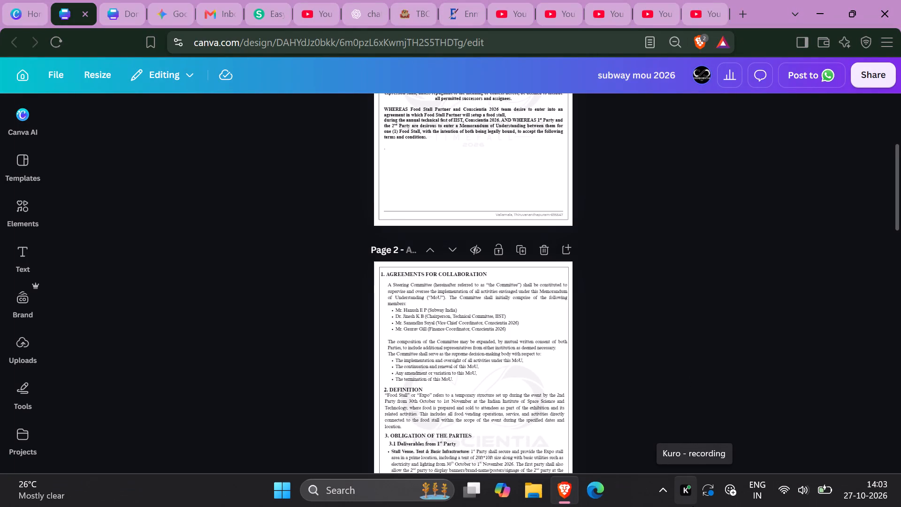
# Make a copy of the "subway mou 2026" design in a new tab.
pyautogui.scroll(2, 621, 333)
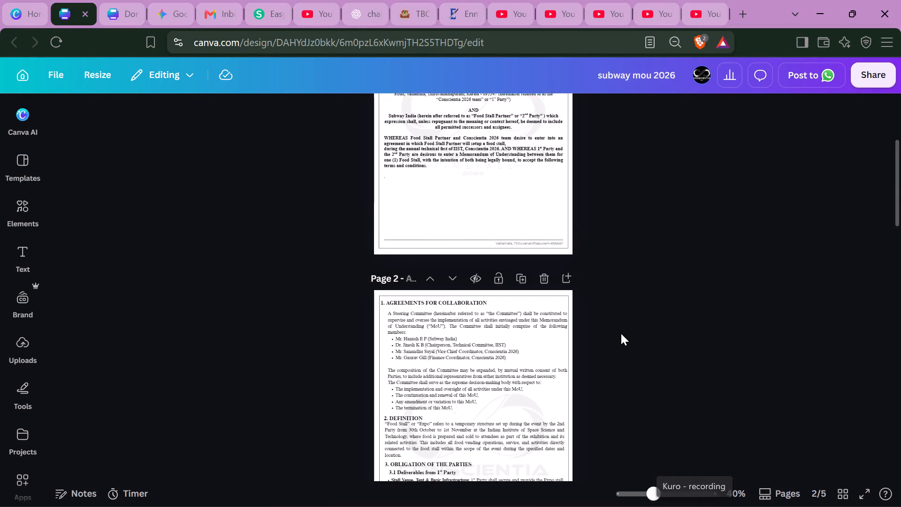
pyautogui.scroll(3, 618, 331)
pyautogui.keyDown('ctrl'); pyautogui.scroll(3, 479, 338); pyautogui.keyUp('ctrl')
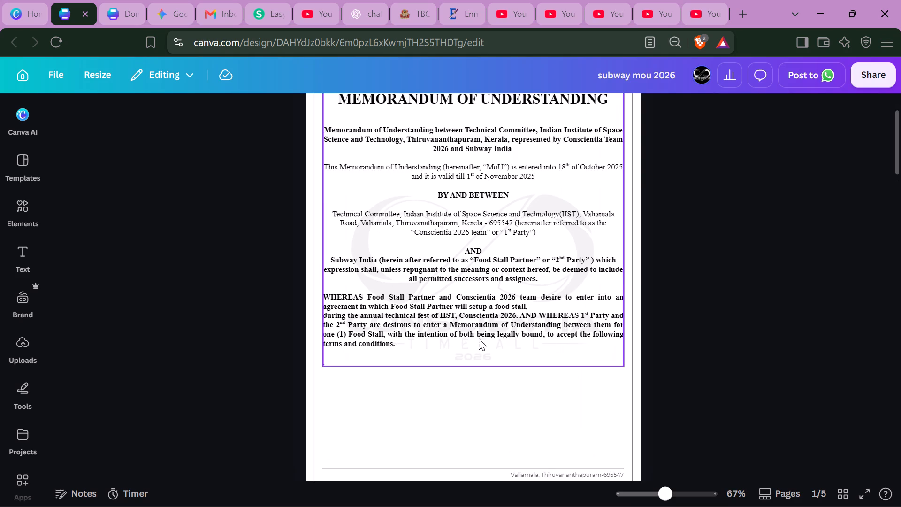
pyautogui.keyDown('ctrl'); pyautogui.scroll(1, 479, 338); pyautogui.keyUp('ctrl')
pyautogui.scroll(3, 760, 358)
pyautogui.scroll(-1, 760, 357)
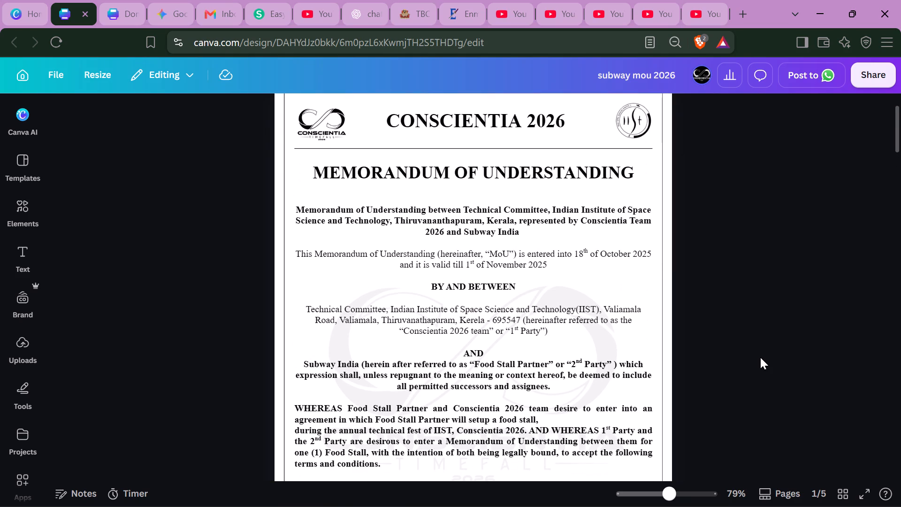
pyautogui.click(50, 75)
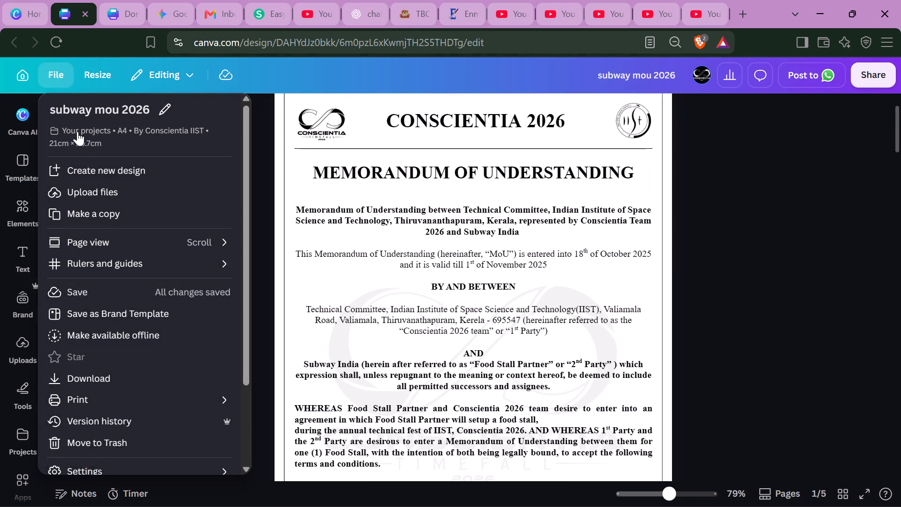
pyautogui.click(87, 215)
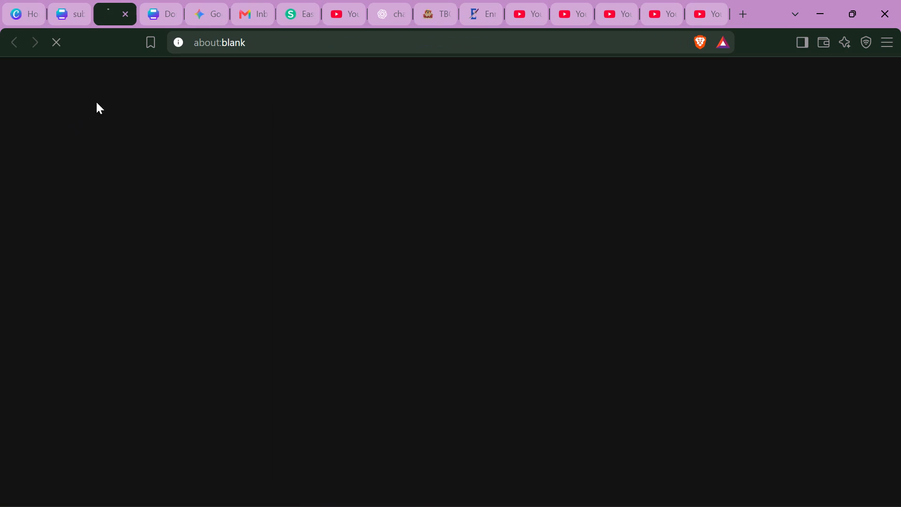
# Close the browser tab with the original "subway mou 2026" design, keeping the new copy open.
pyautogui.click(69, 6)
pyautogui.click(76, 14)
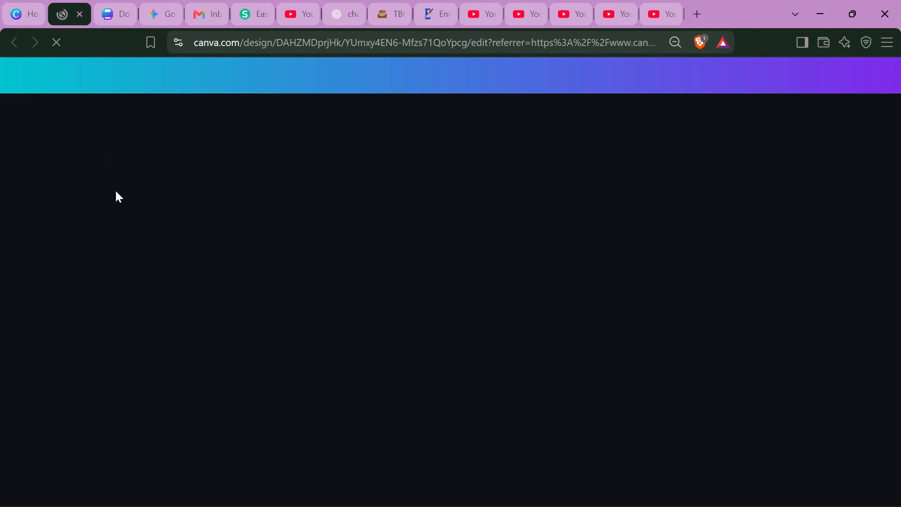
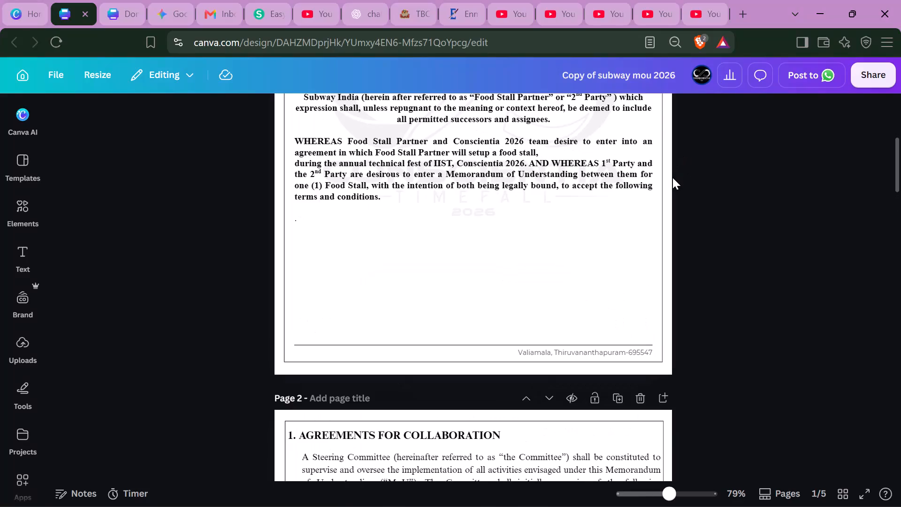
# Open the page 1 MoU text for editing at the name "Subway India" in the introductory paragraph under the heading.
pyautogui.scroll(5, 689, 207)
pyautogui.scroll(4, 686, 247)
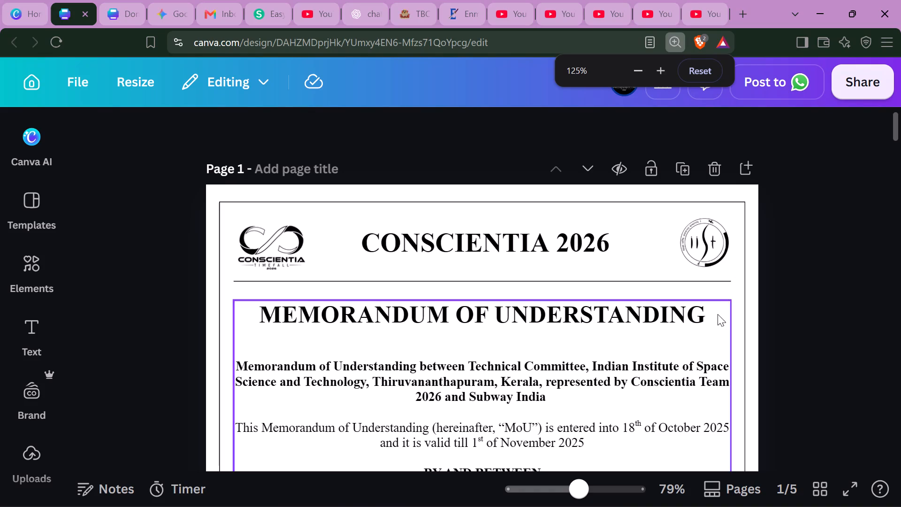
pyautogui.keyDown('ctrl'); pyautogui.scroll(-3, 588, 92); pyautogui.keyUp('ctrl')
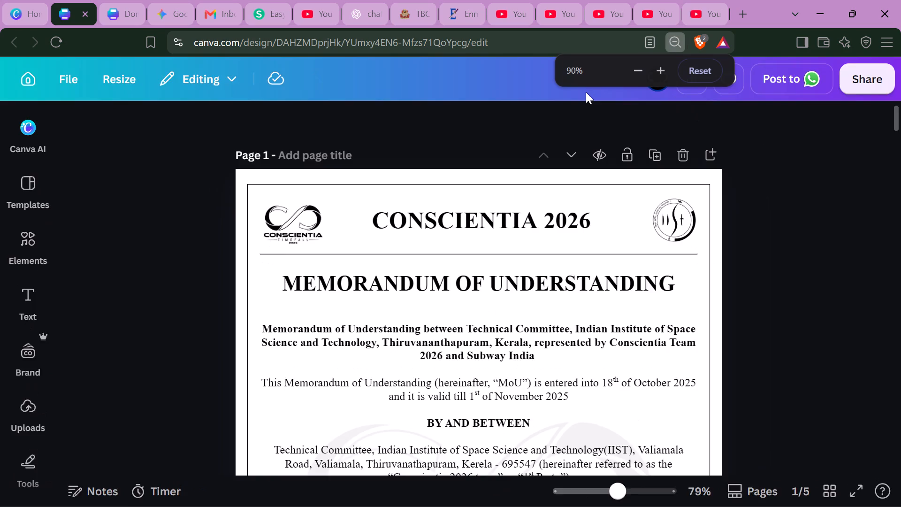
pyautogui.scroll(-2, 765, 249)
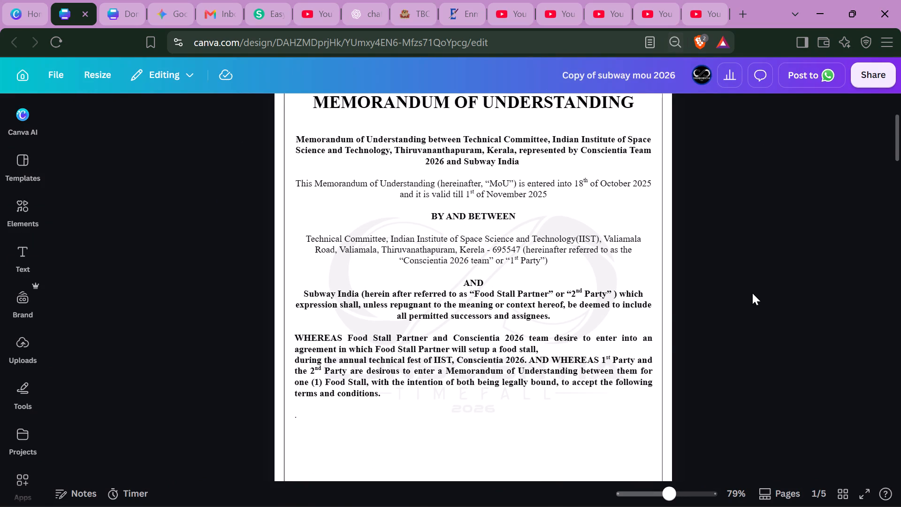
pyautogui.click(469, 156)
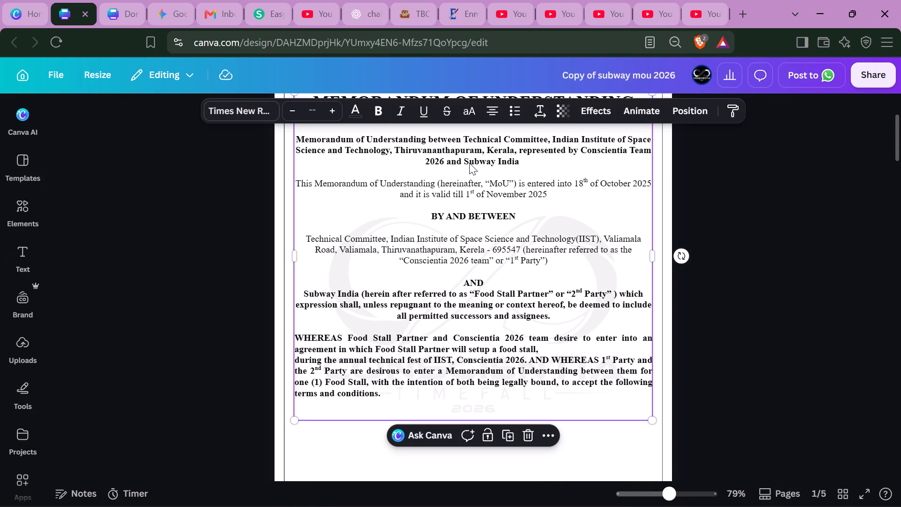
pyautogui.click(469, 163)
pyautogui.click(464, 164)
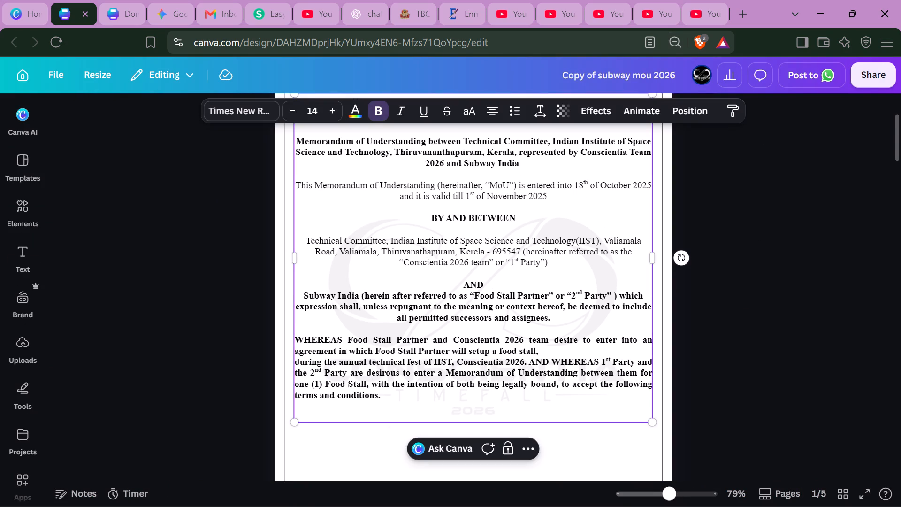
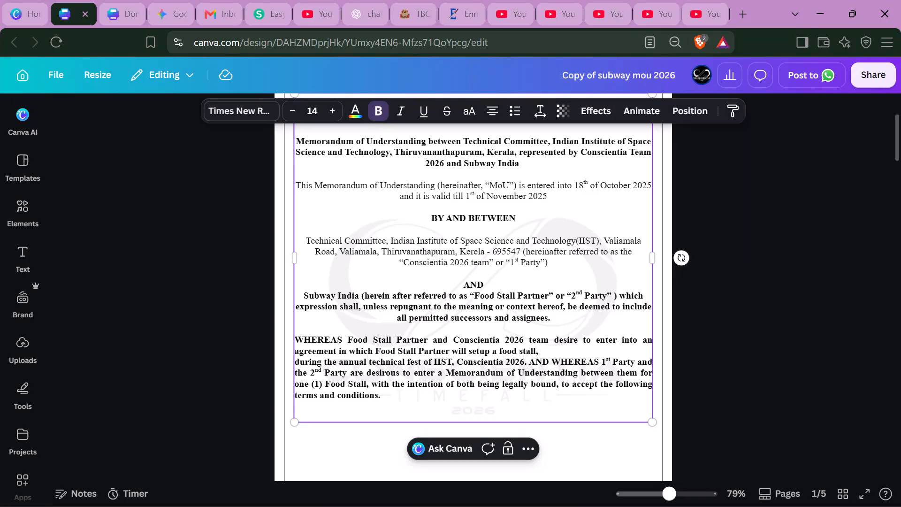
# Replace "Subway India" in the opening paragraph on page 1 with "Kerala Milk Marketing Federation Ltd.".
pyautogui.moveTo(464, 161); pyautogui.dragTo(489, 166)
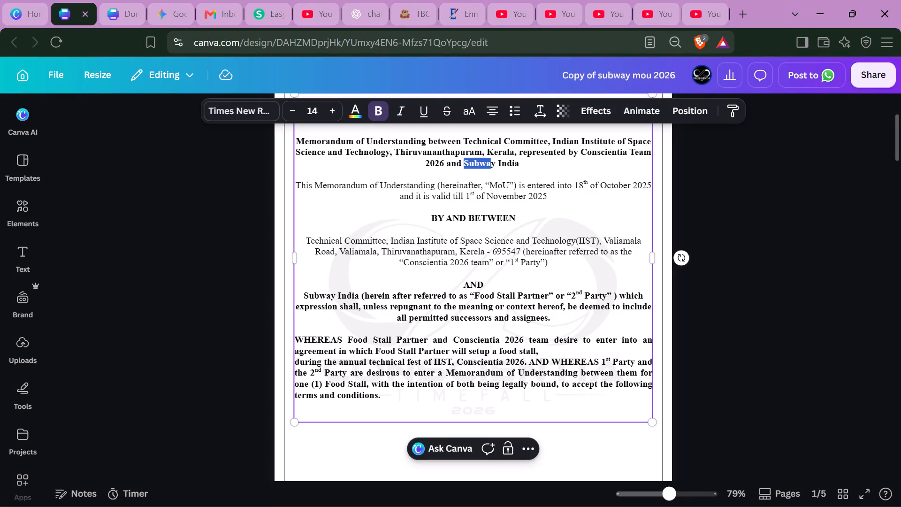
pyautogui.moveTo(489, 166); pyautogui.dragTo(521, 168)
pyautogui.write('Kerala')
pyautogui.press('space')
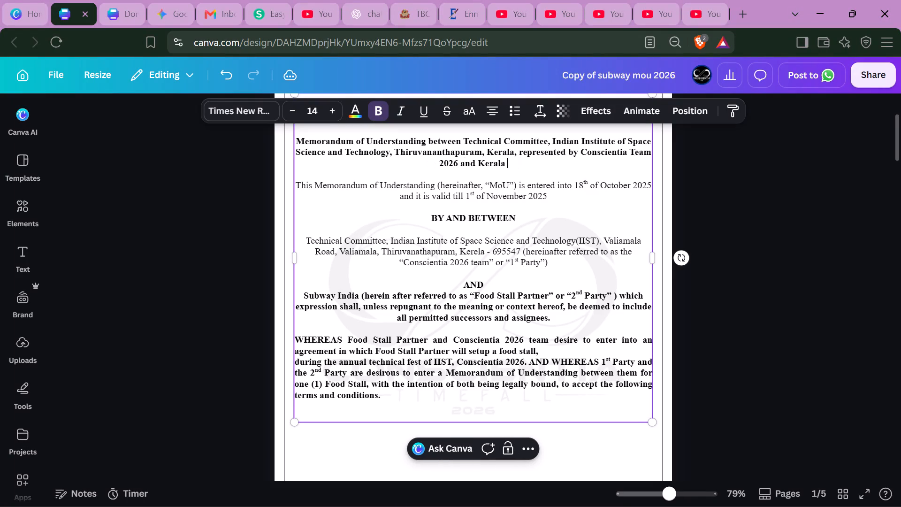
pyautogui.write('Milk')
pyautogui.press('space')
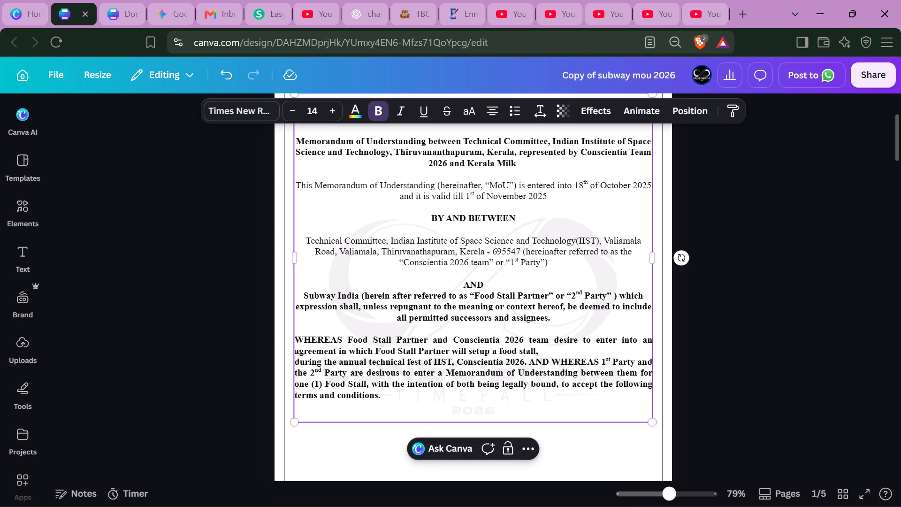
pyautogui.write('Mark')
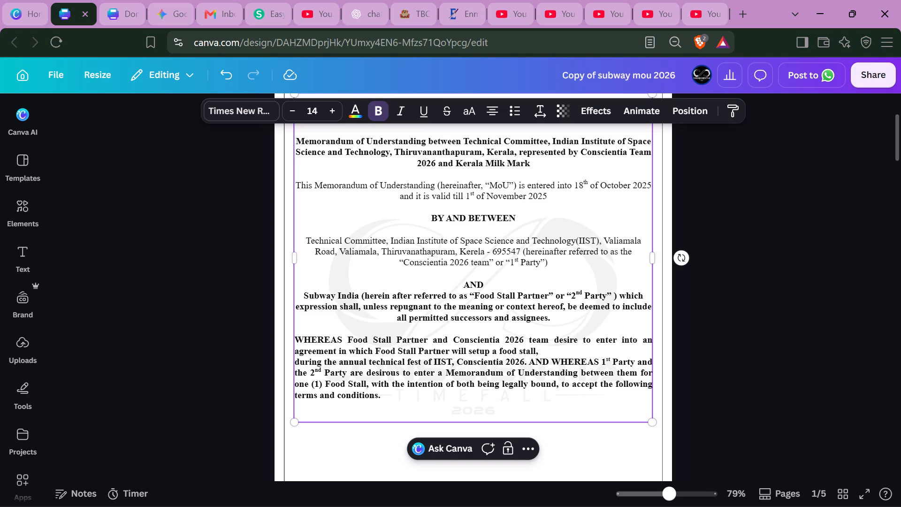
pyautogui.press('e')
pyautogui.write('ting')
pyautogui.press('space')
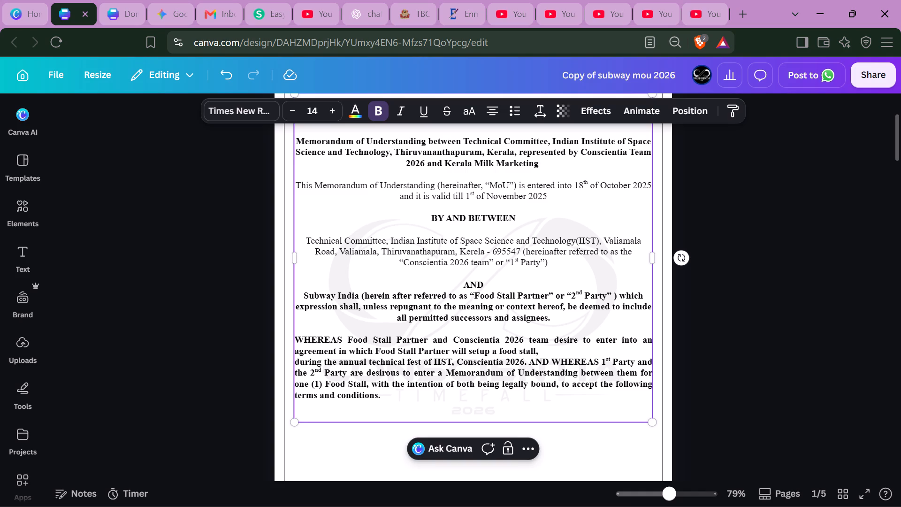
pyautogui.write('Federation')
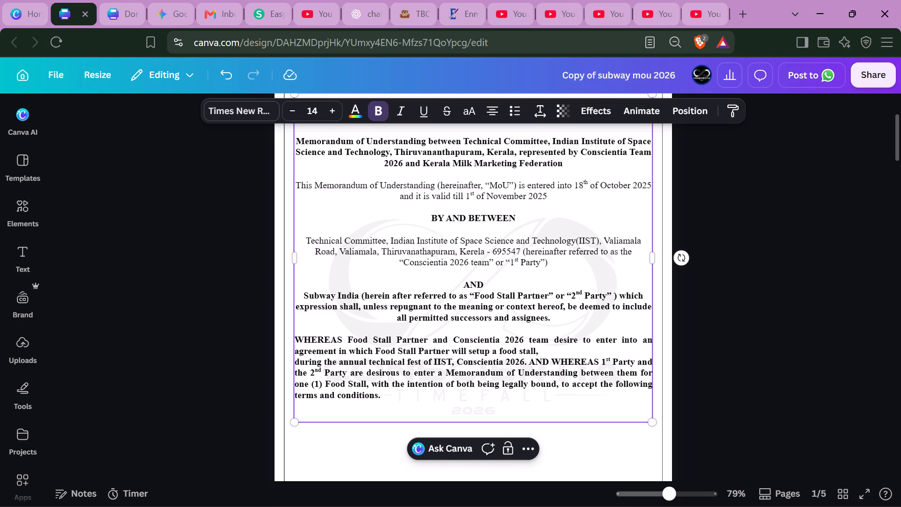
pyautogui.press('space')
pyautogui.write('L')
pyautogui.write('td.')
# Insert "Co-Operative" between "Kerala" and "Milk" in the party name of the opening paragraph.
pyautogui.press('Left')
pyautogui.press('Left')
pyautogui.press('Left')
pyautogui.press('Left')
pyautogui.press('Left')
pyautogui.press('Left')
pyautogui.press('Left')
pyautogui.press('Left')
pyautogui.press('Left')
pyautogui.press('Left')
pyautogui.press('Left')
pyautogui.press('Left')
pyautogui.press('Left')
pyautogui.press('Left')
pyautogui.press('Left')
pyautogui.press('Left')
pyautogui.press('Left')
pyautogui.press('Left')
pyautogui.press('Left')
pyautogui.press('Left')
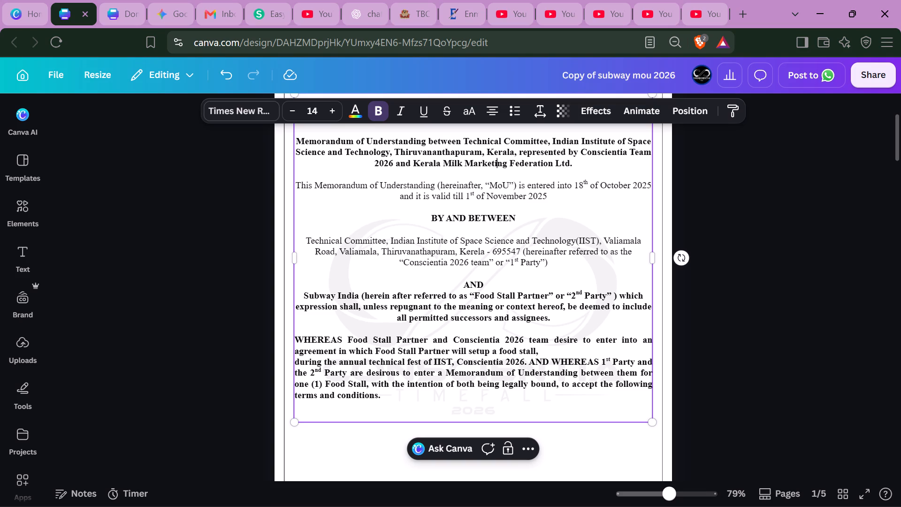
pyautogui.press('Left')
pyautogui.press('Left')
pyautogui.press('space')
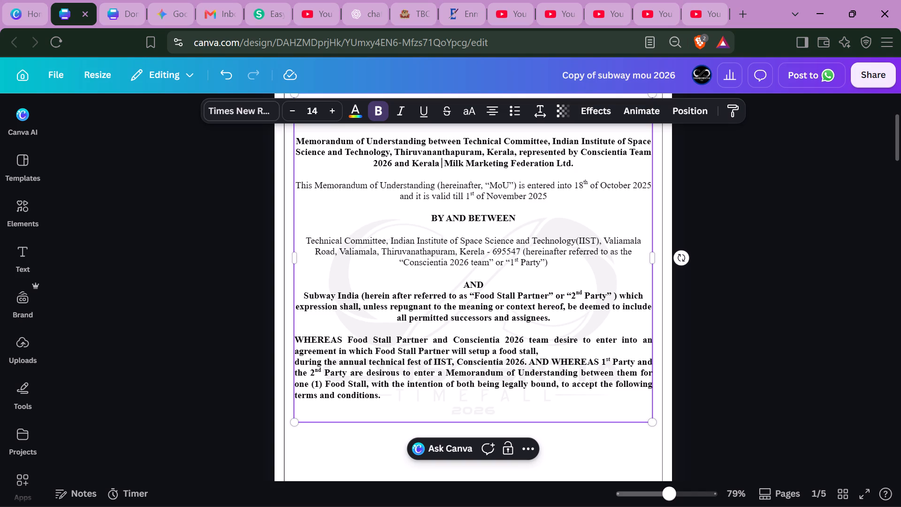
pyautogui.write('Co')
pyautogui.press('-')
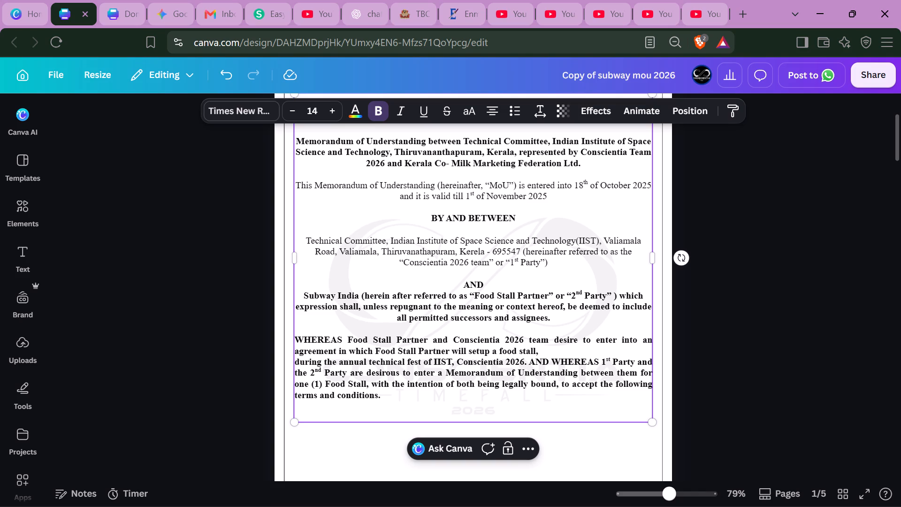
pyautogui.write('Ope')
pyautogui.write('rate')
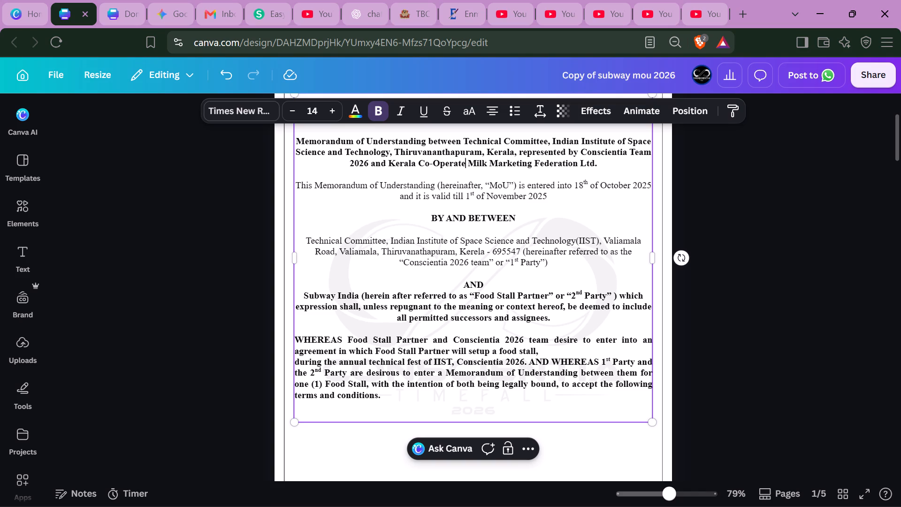
pyautogui.press('BackSpace')
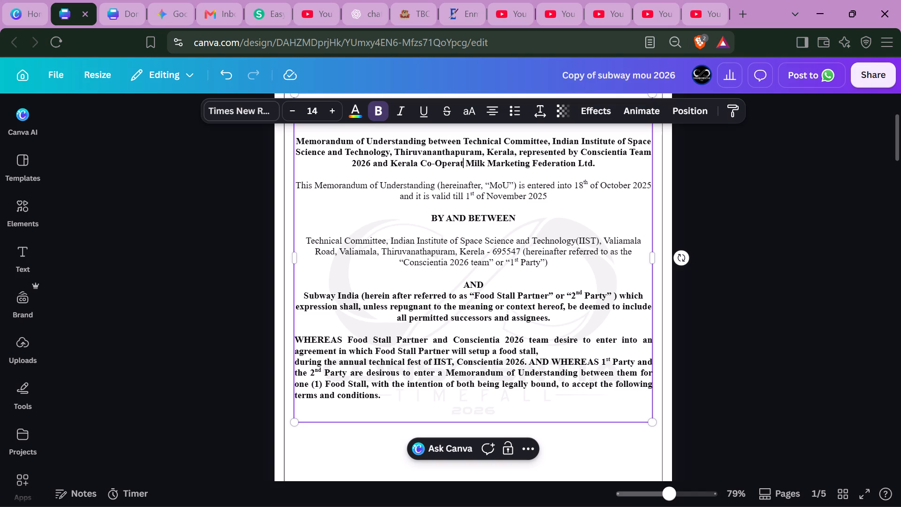
pyautogui.write('ive')
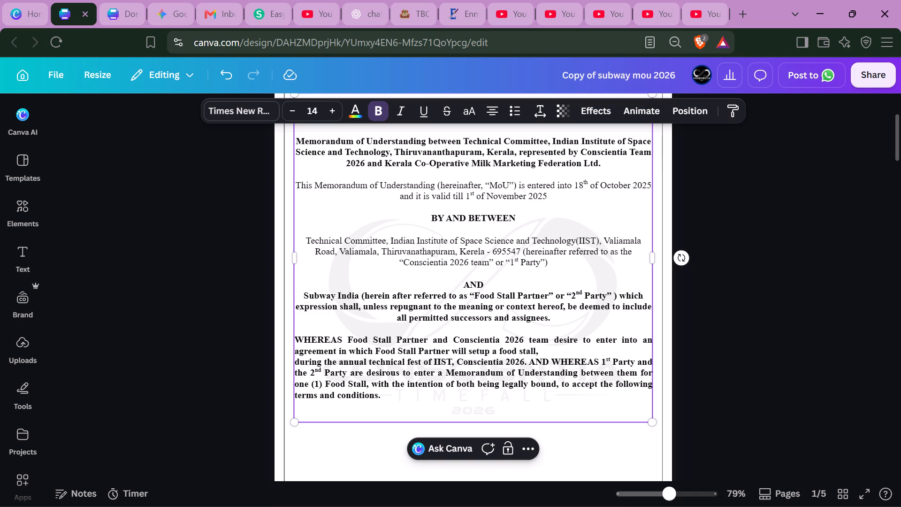
# Copy the full party name "Kerala Co-Operative Milk Marketing Federation Ltd." over "Subway India" in the paragraph below "AND".
pyautogui.click(619, 168)
pyautogui.moveTo(611, 163); pyautogui.dragTo(610, 163)
pyautogui.moveTo(610, 163); pyautogui.dragTo(383, 168)
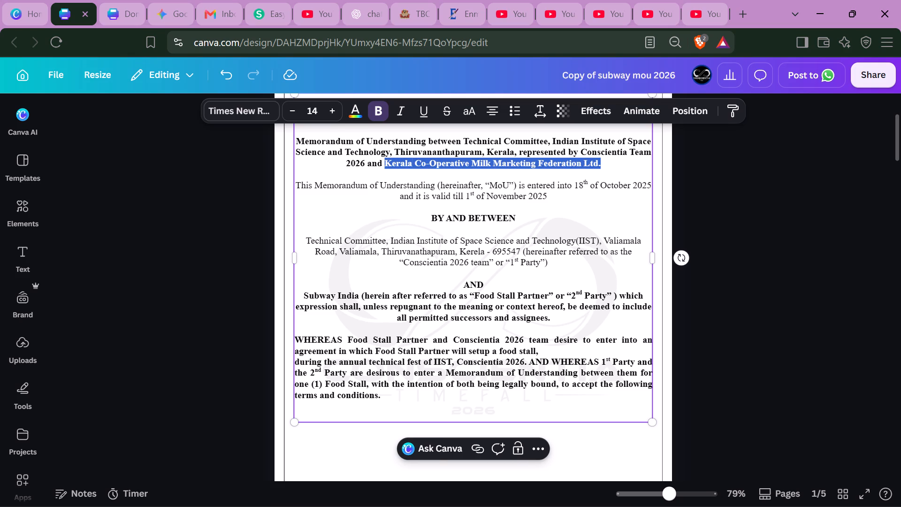
pyautogui.hotkey('ctrl', 'c')
pyautogui.moveTo(304, 295); pyautogui.dragTo(376, 295)
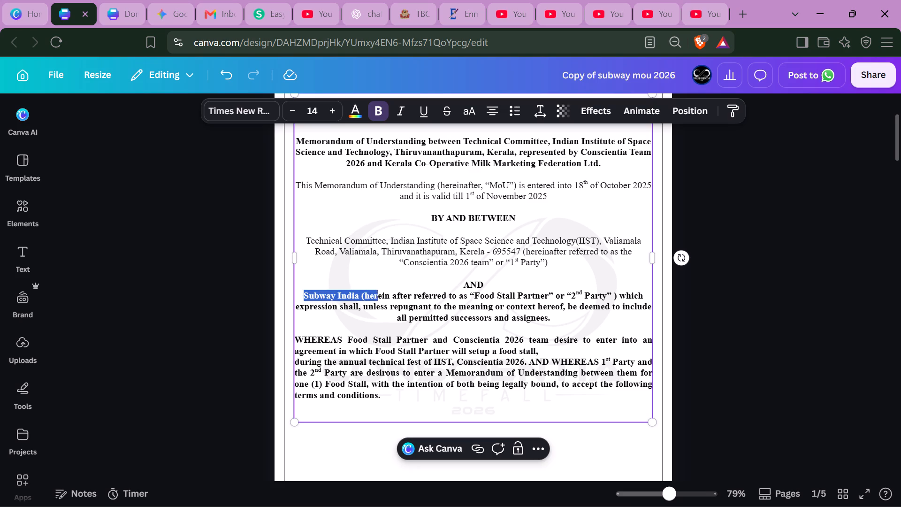
pyautogui.moveTo(376, 295); pyautogui.dragTo(360, 294)
pyautogui.moveTo(360, 294); pyautogui.dragTo(357, 295)
pyautogui.hotkey('ctrl', 'v')
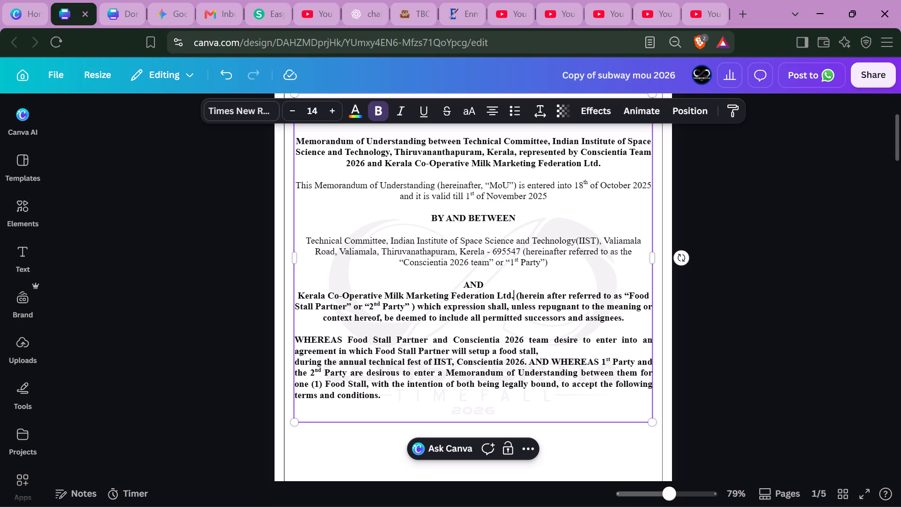
# Replace "Subway India" in the first committee member bullet on page 2 with the copied name "Kerala Co-Operative Milk Marketing Federation Ltd.".
pyautogui.scroll(-2, 480, 375)
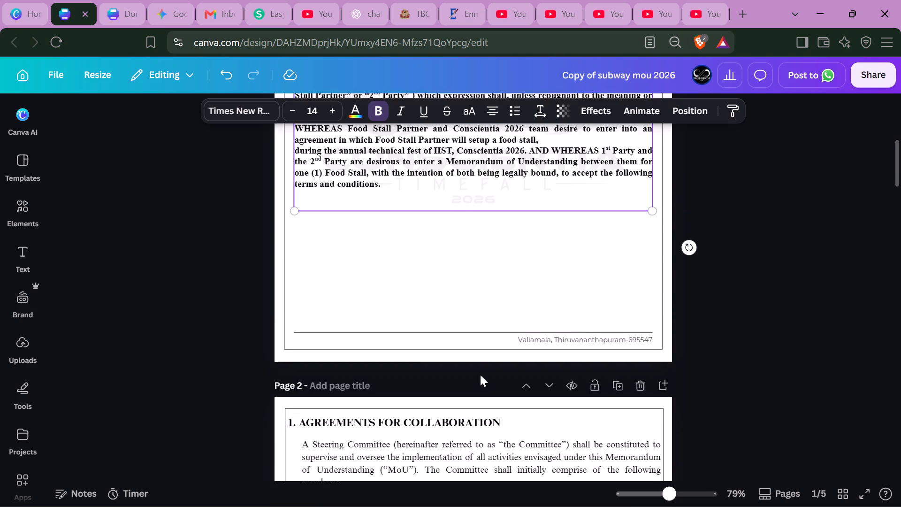
pyautogui.scroll(-1, 480, 375)
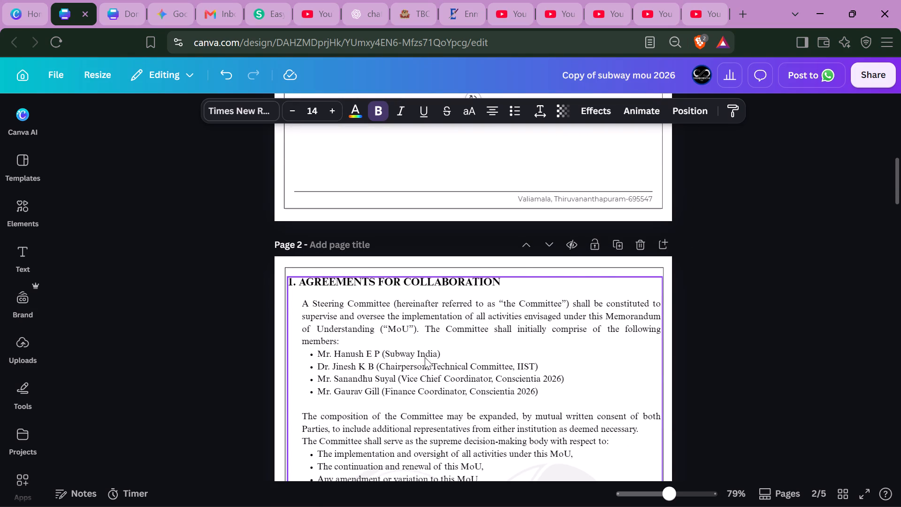
pyautogui.scroll(-1, 417, 362)
pyautogui.click(393, 213)
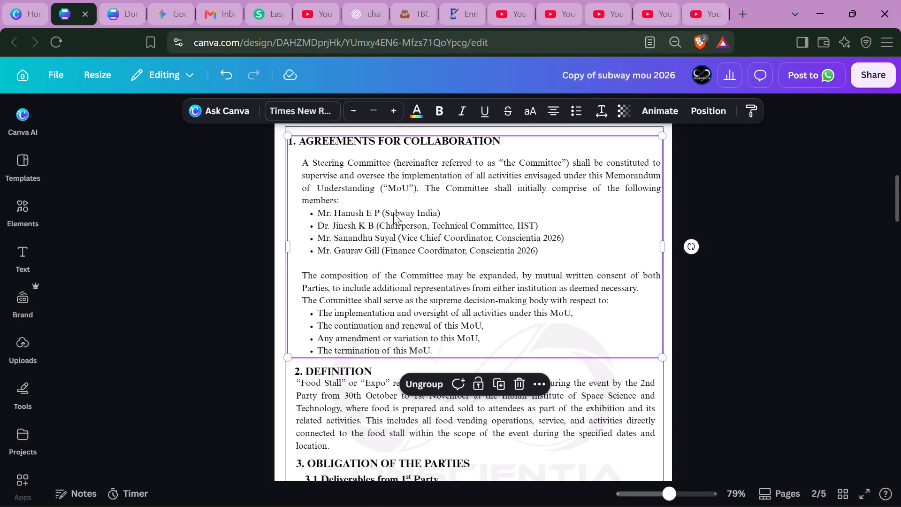
pyautogui.click(391, 212)
pyautogui.click(391, 212)
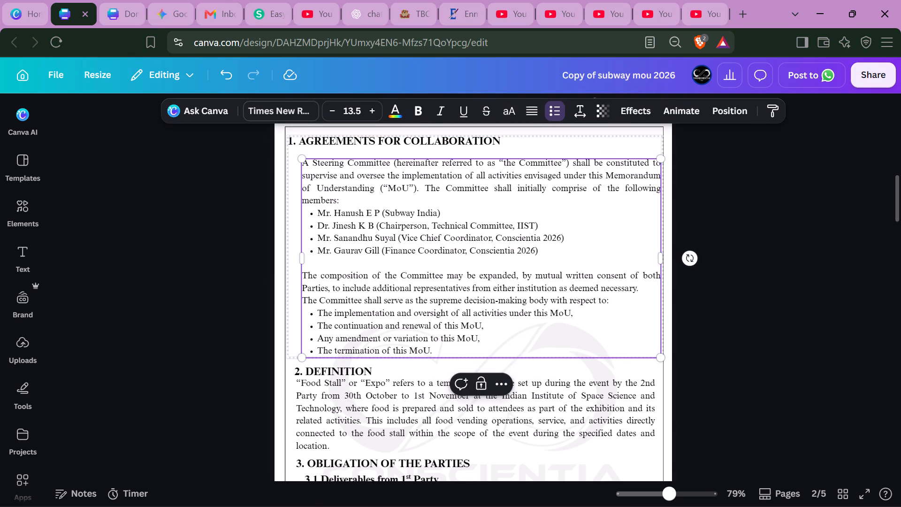
pyautogui.click(383, 211)
pyautogui.moveTo(383, 211); pyautogui.dragTo(409, 208)
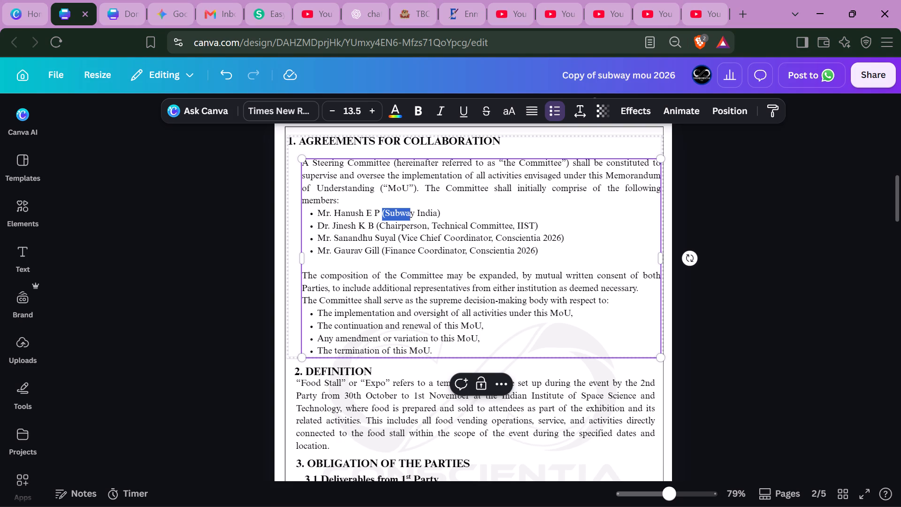
pyautogui.moveTo(409, 208); pyautogui.dragTo(428, 211)
pyautogui.click(412, 215)
pyautogui.moveTo(386, 209); pyautogui.dragTo(437, 214)
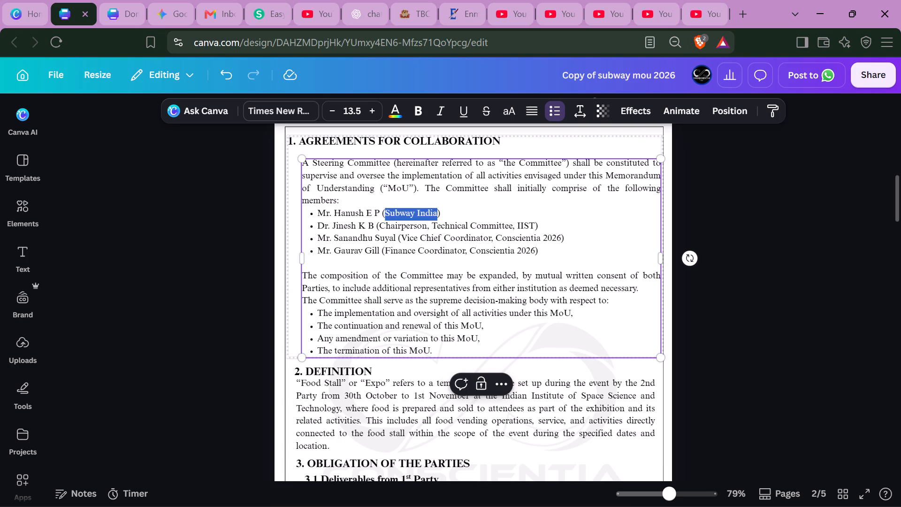
pyautogui.moveTo(437, 214); pyautogui.dragTo(435, 214)
pyautogui.hotkey('ctrl', 'v')
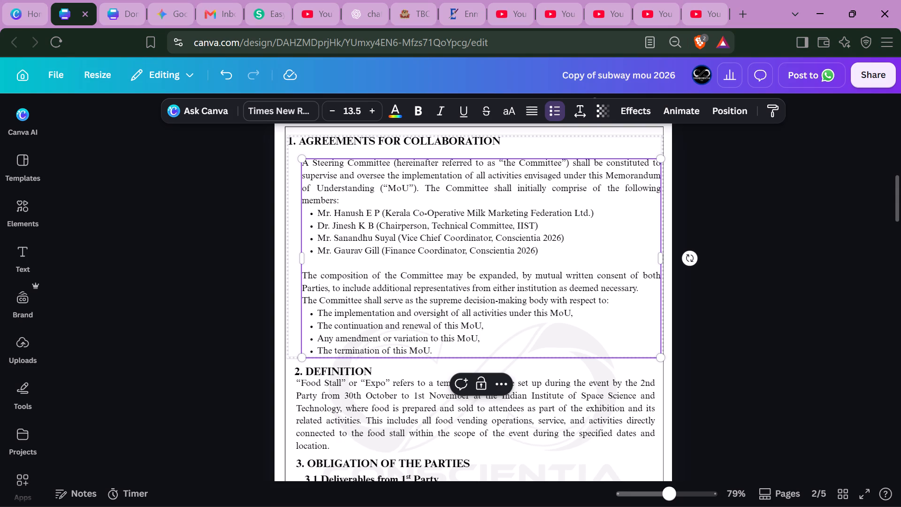
# Replace the first committee member's name after "Mr." on page 2 with "Sahul".
pyautogui.moveTo(334, 209); pyautogui.dragTo(354, 207)
pyautogui.moveTo(354, 207); pyautogui.dragTo(377, 210)
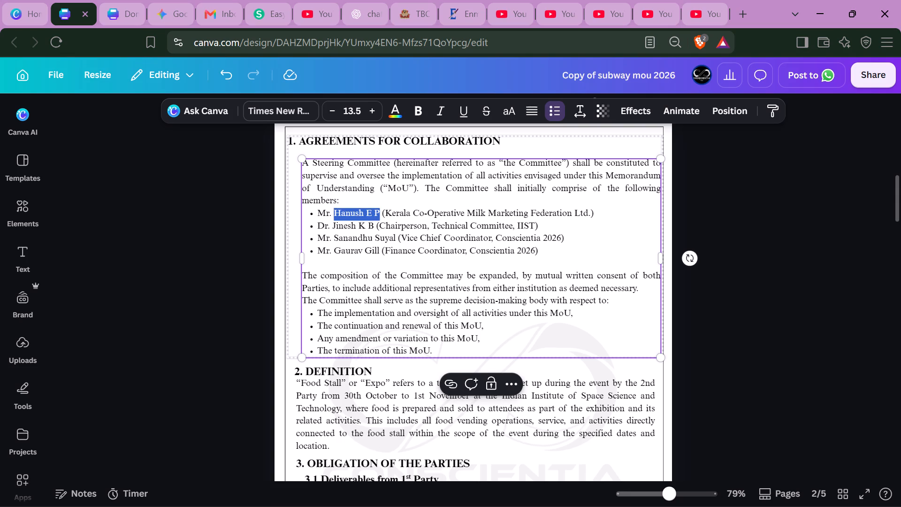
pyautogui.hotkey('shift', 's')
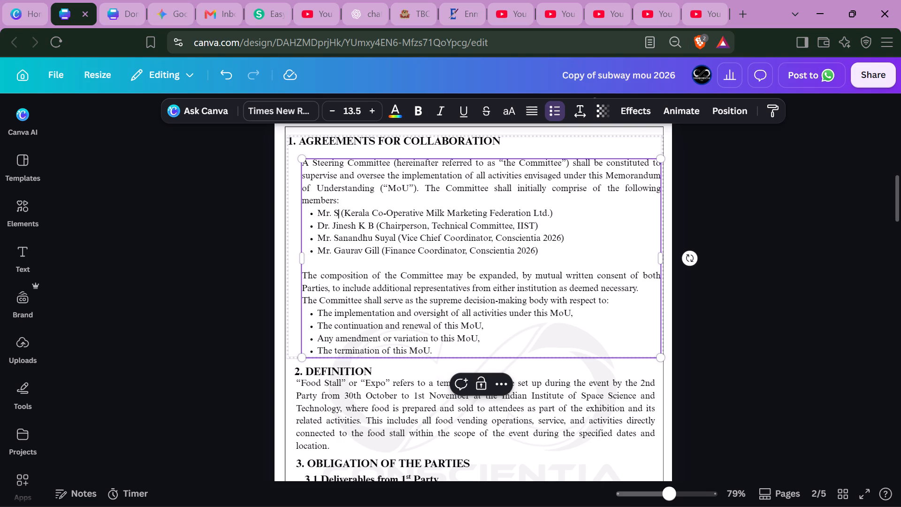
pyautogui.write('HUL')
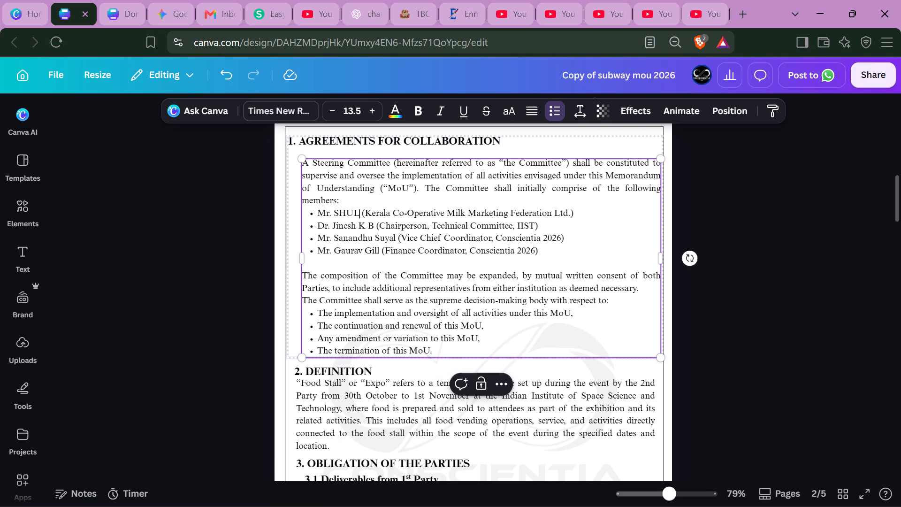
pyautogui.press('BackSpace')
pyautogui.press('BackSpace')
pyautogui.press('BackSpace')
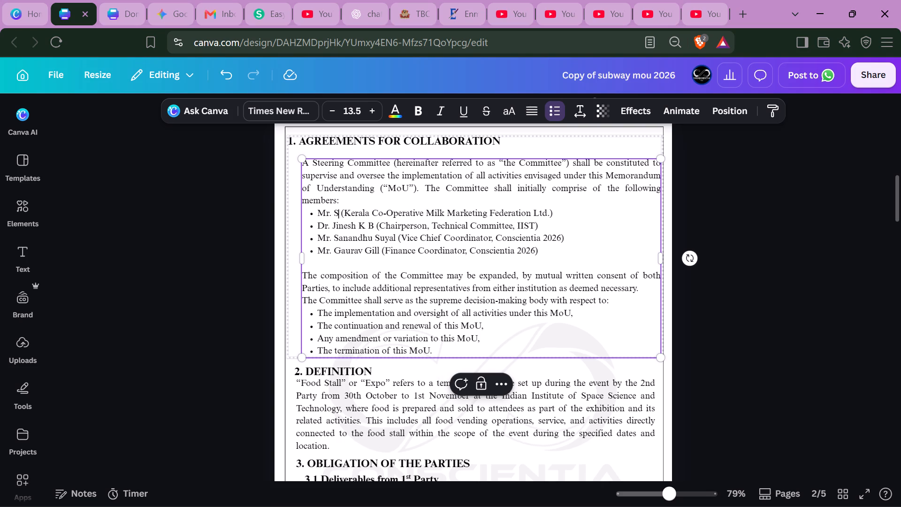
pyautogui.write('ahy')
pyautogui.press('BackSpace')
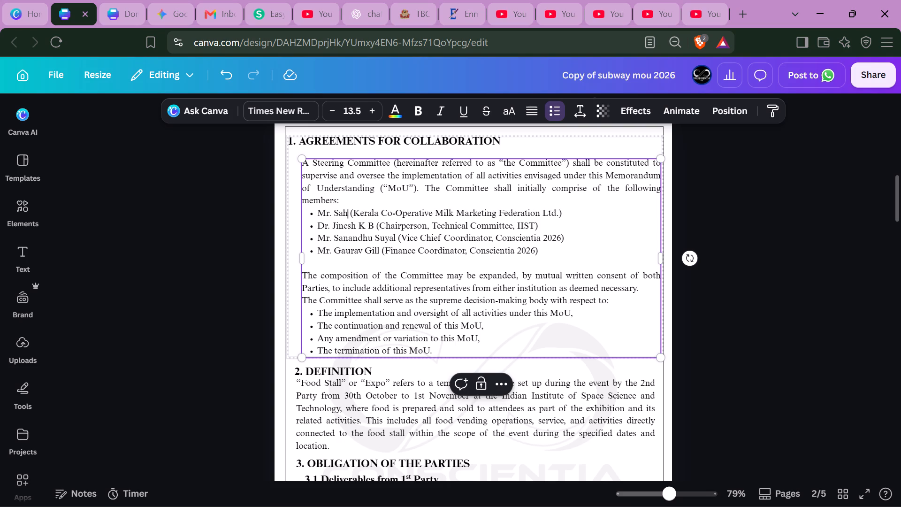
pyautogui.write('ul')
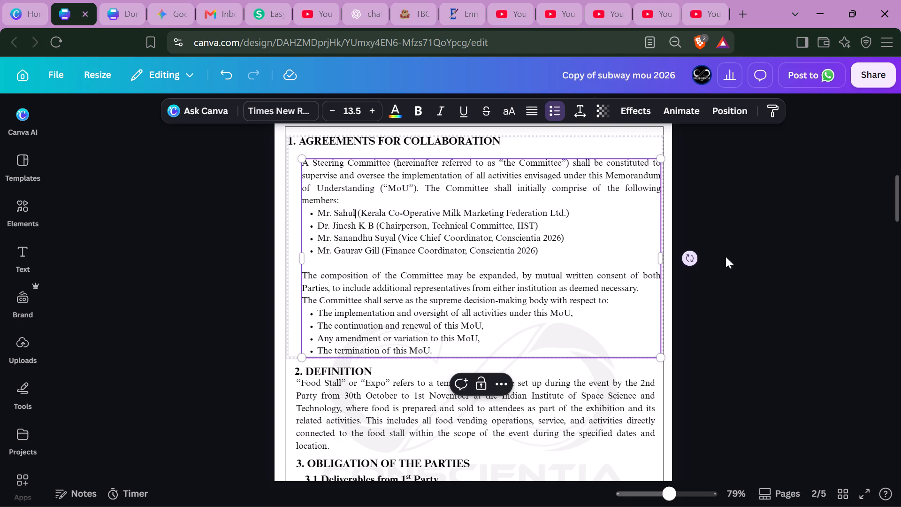
pyautogui.click(802, 255)
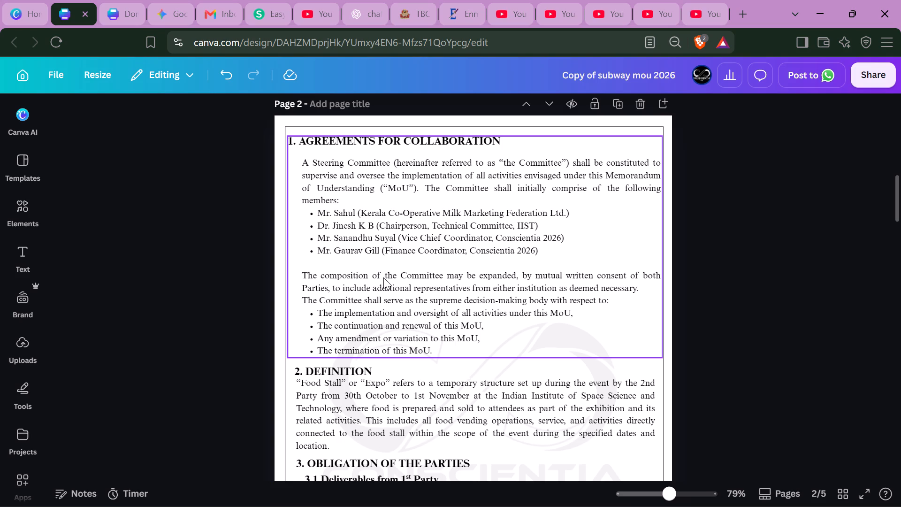
# Read through the MoU clauses from section 2, Definition, to section 5, Revenue Sharing and Payment Terms, for details needing changes.
pyautogui.scroll(-1, 383, 285)
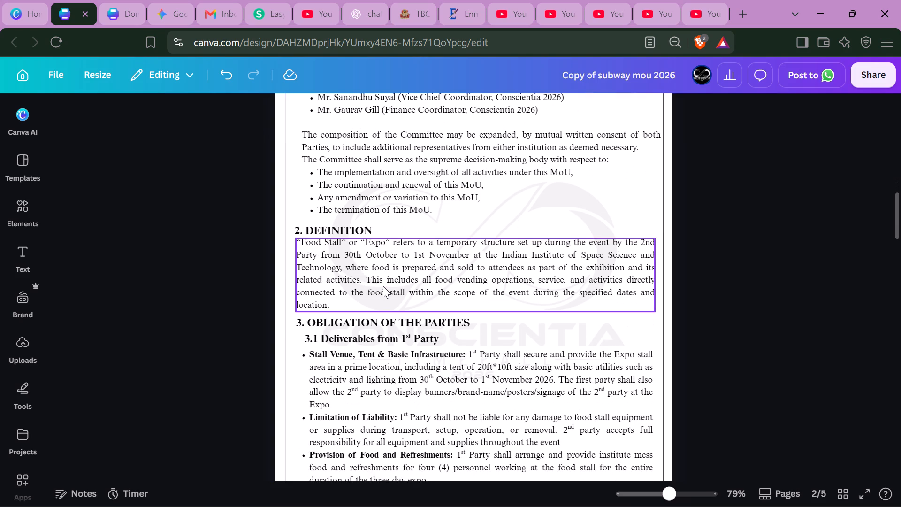
pyautogui.scroll(-1, 383, 286)
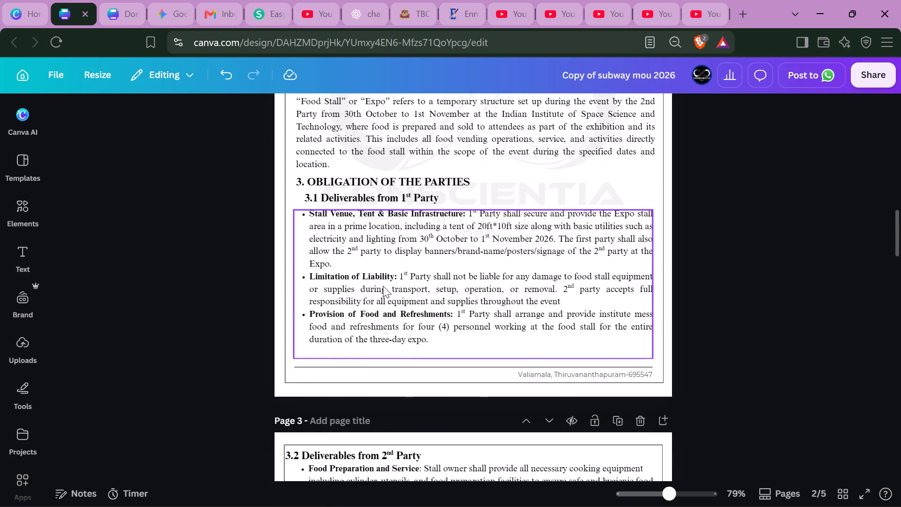
pyautogui.scroll(-1, 383, 286)
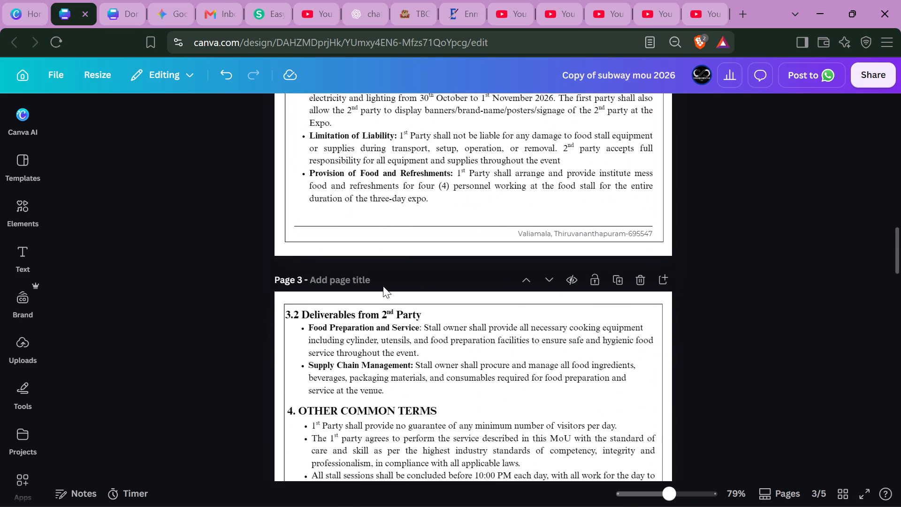
pyautogui.scroll(-1, 383, 286)
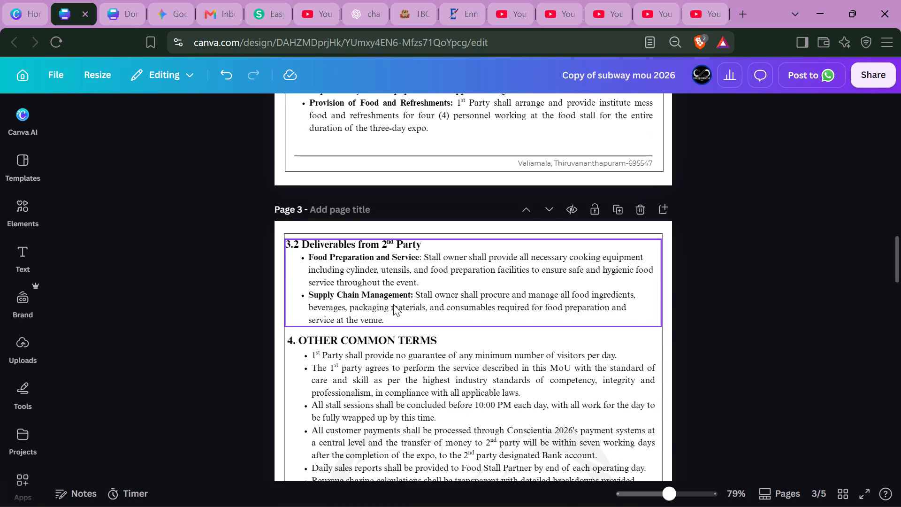
pyautogui.scroll(-1, 409, 350)
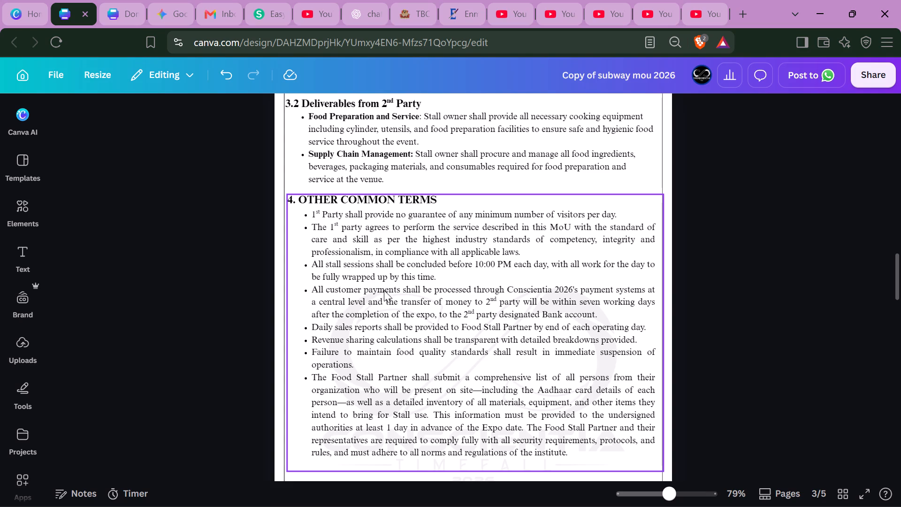
pyautogui.scroll(-1, 427, 285)
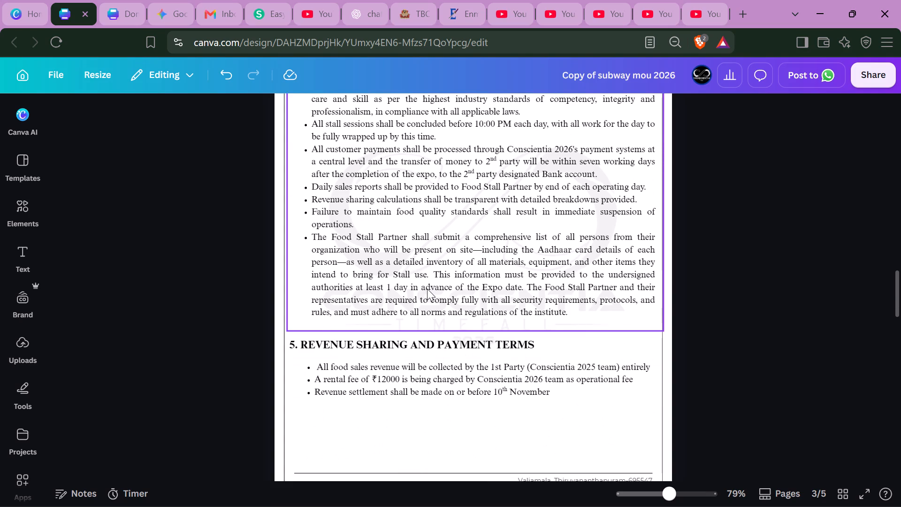
pyautogui.scroll(-1, 427, 289)
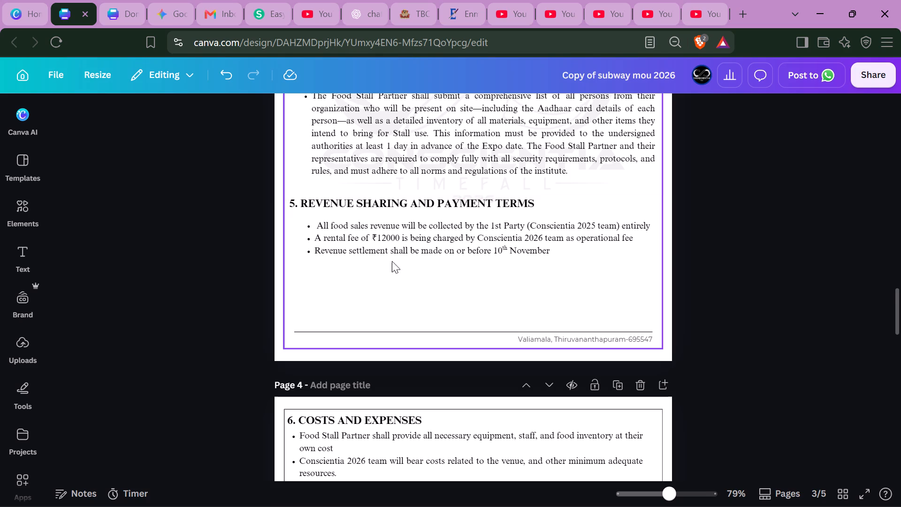
# In the Domino's mou 2026 design, copy the 15% and 85% gross sales bullets from section 5, Revenue Sharing and Payment Terms.
pyautogui.click(116, 15)
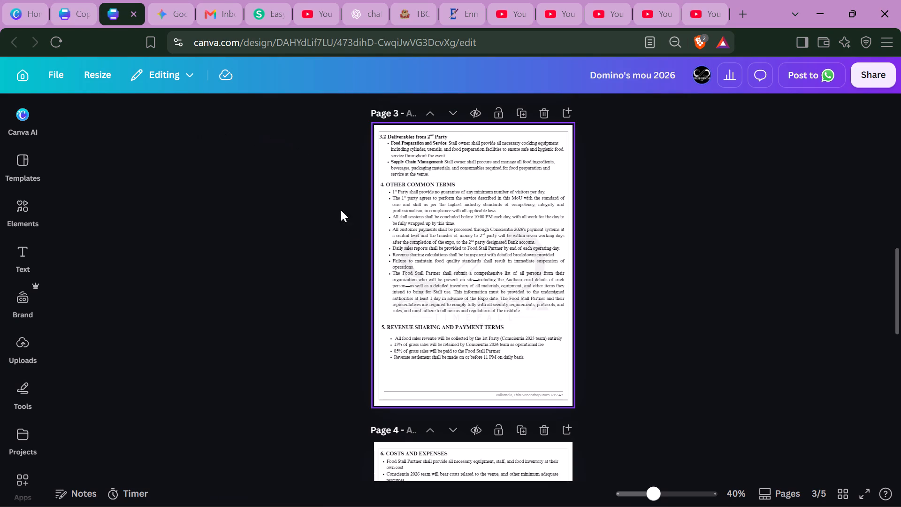
pyautogui.scroll(-4, 423, 246)
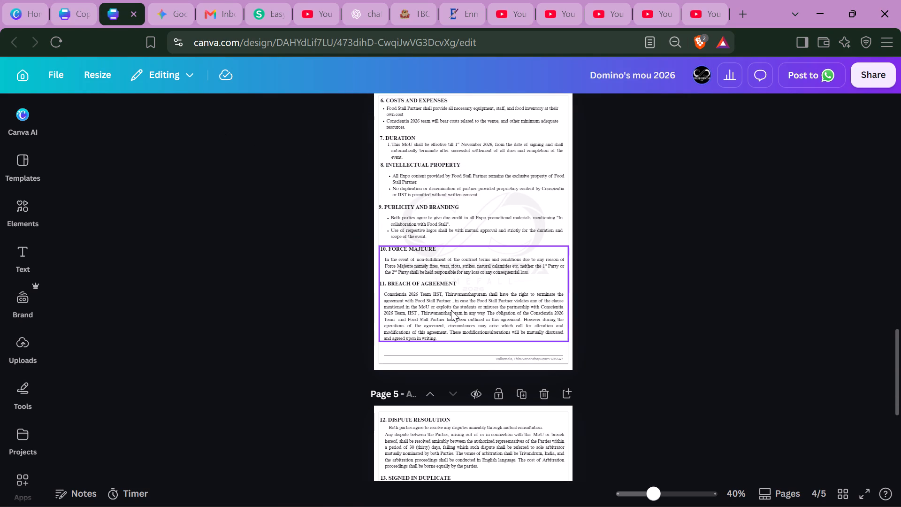
pyautogui.scroll(2, 453, 310)
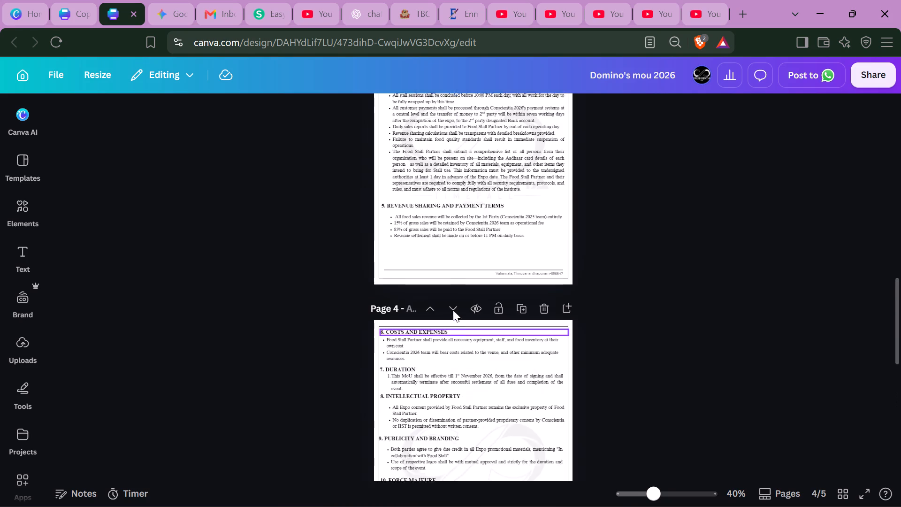
pyautogui.keyDown('ctrl'); pyautogui.scroll(5, 453, 310); pyautogui.keyUp('ctrl')
pyautogui.scroll(1, 444, 310)
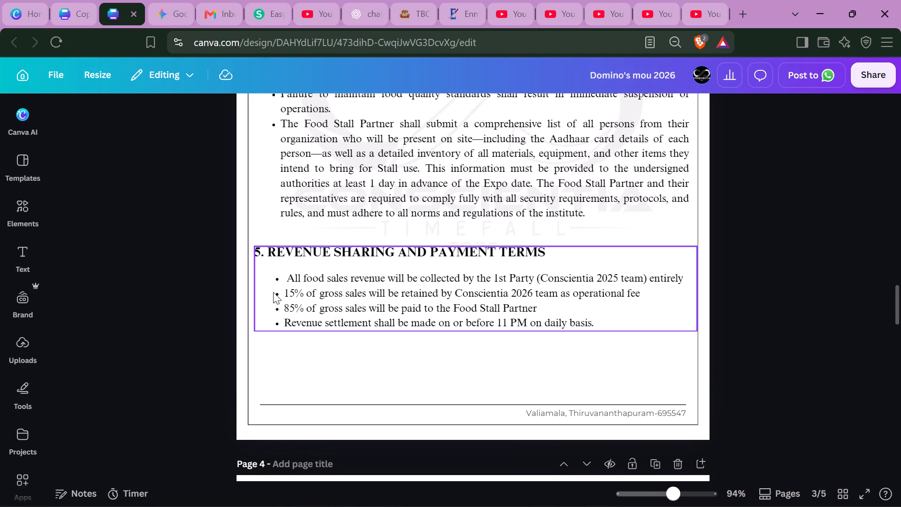
pyautogui.click(292, 294)
pyautogui.click(289, 294)
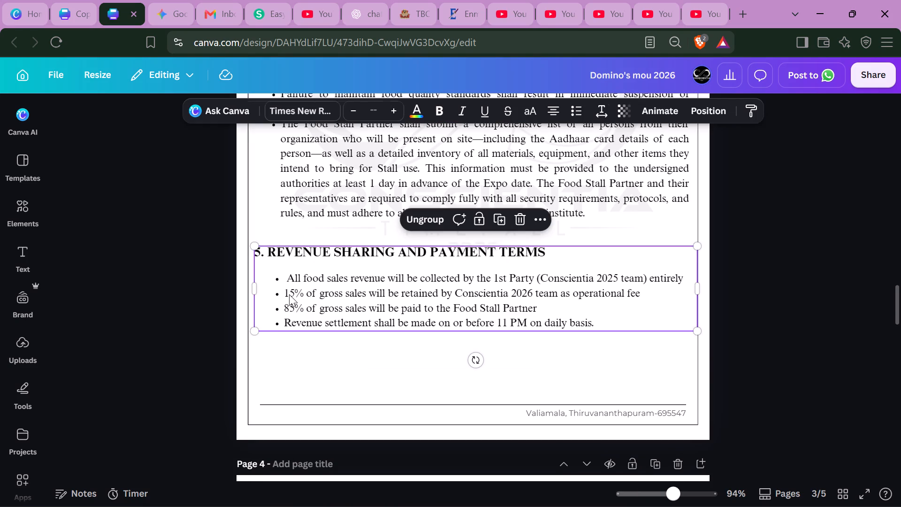
pyautogui.click(282, 291)
pyautogui.moveTo(283, 291); pyautogui.dragTo(376, 315)
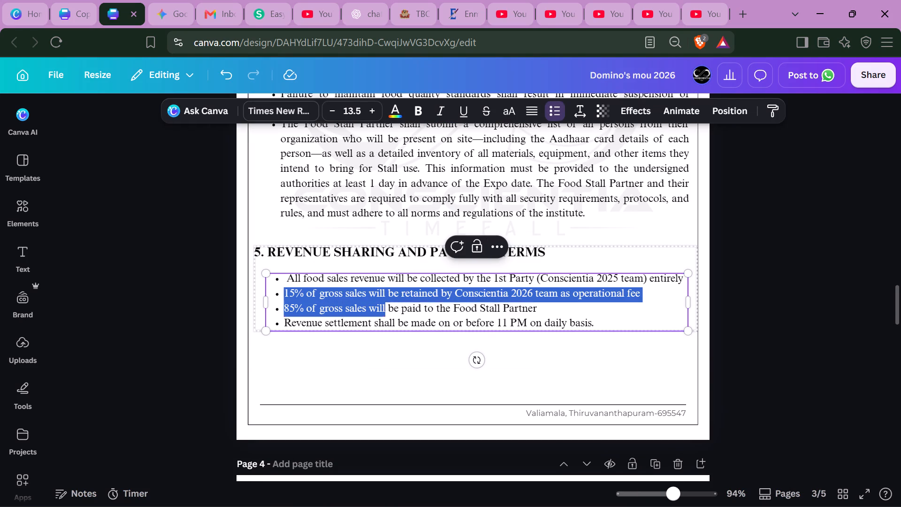
pyautogui.moveTo(376, 315); pyautogui.dragTo(543, 313)
pyautogui.hotkey('ctrl', 'c')
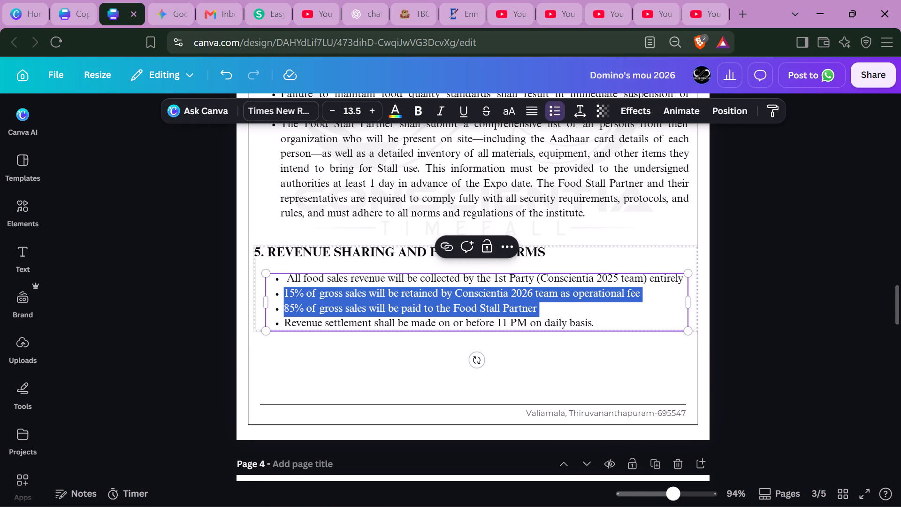
# In the Copy of subway mou 2026 design, replace section 5's ₹12000 rental fee bullet with the copied gross sales bullets.
pyautogui.click(70, 10)
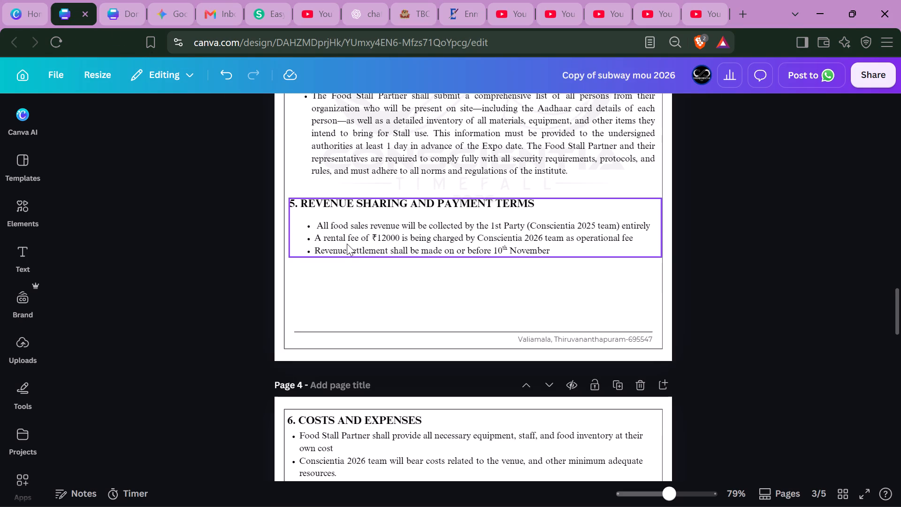
pyautogui.click(351, 237)
pyautogui.click(313, 235)
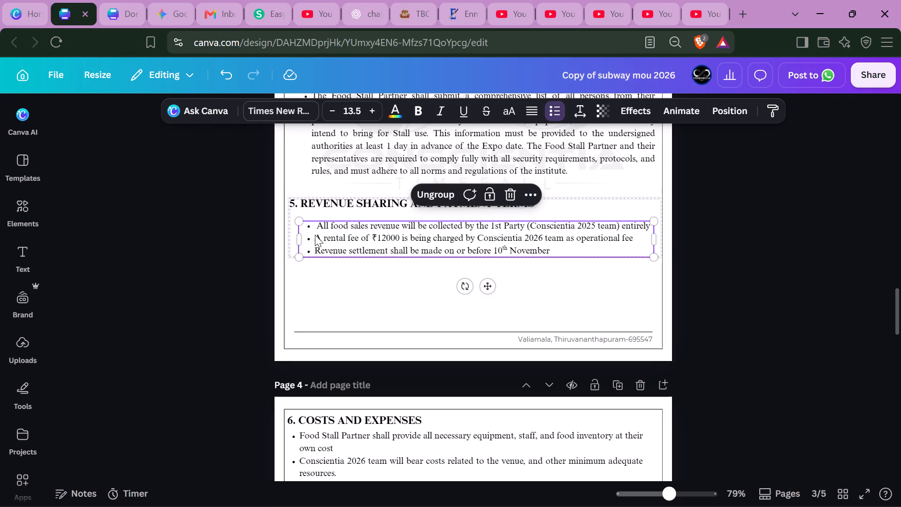
pyautogui.click(315, 235)
pyautogui.moveTo(316, 235); pyautogui.dragTo(636, 238)
pyautogui.hotkey('ctrl', 'v')
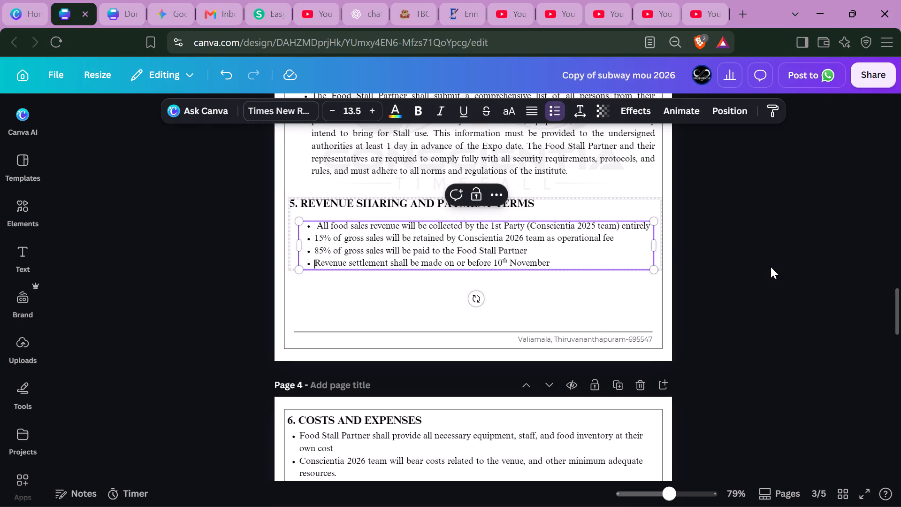
pyautogui.click(771, 267)
# In section 5, set the gross sales share retained by Conscientia to 10% and the Food Stall Partner's share to 90%.
pyautogui.click(323, 235)
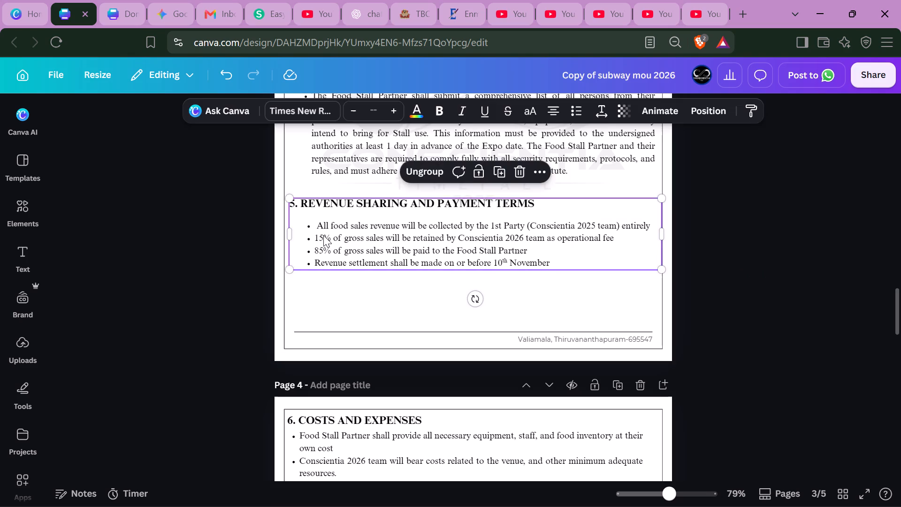
pyautogui.click(323, 235)
pyautogui.click(323, 235)
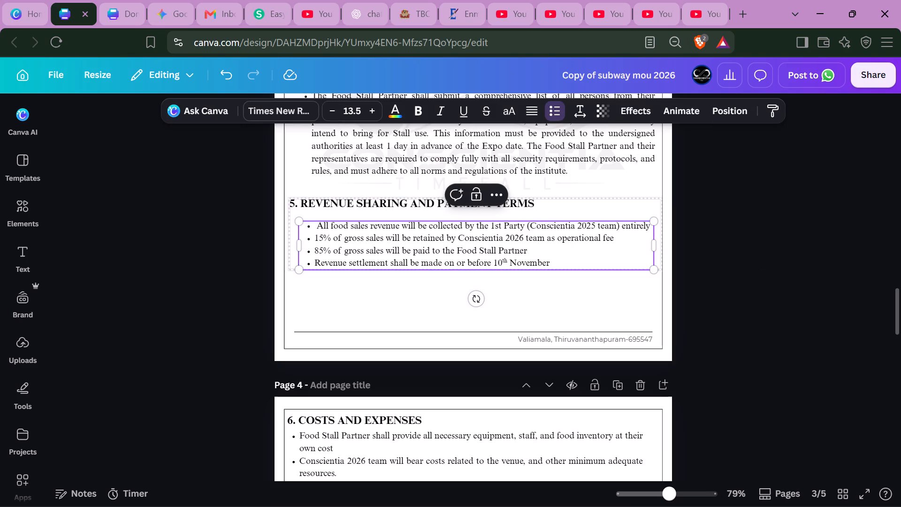
pyautogui.press('BackSpace')
pyautogui.press('0')
pyautogui.press('Down')
pyautogui.press('BackSpace')
pyautogui.press('BackSpace')
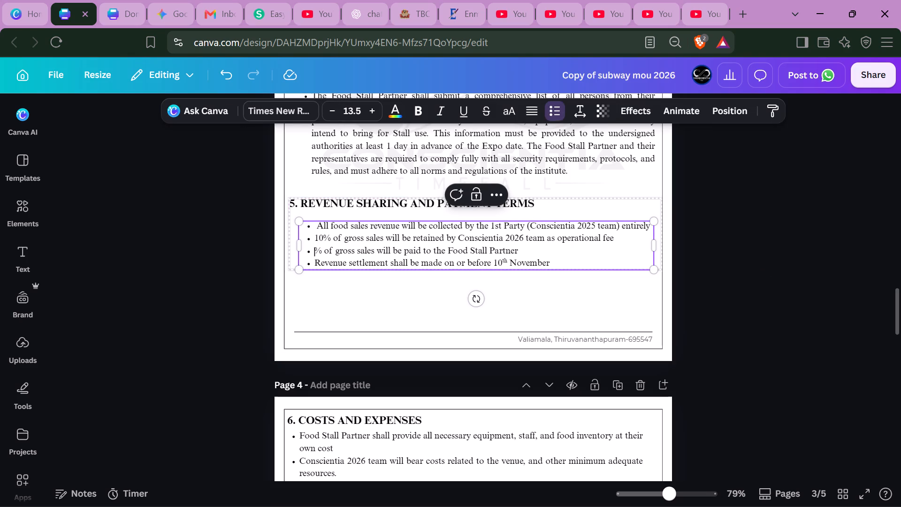
pyautogui.write('90')
pyautogui.click(702, 319)
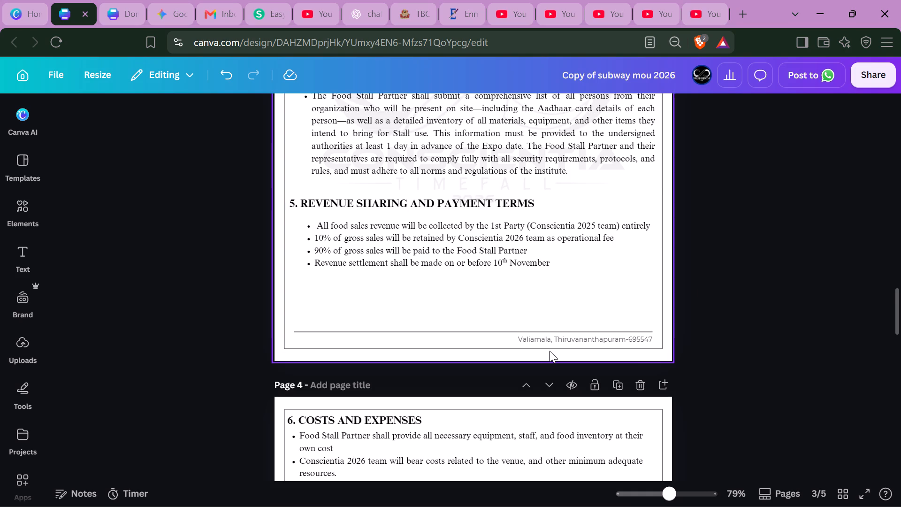
pyautogui.click(695, 328)
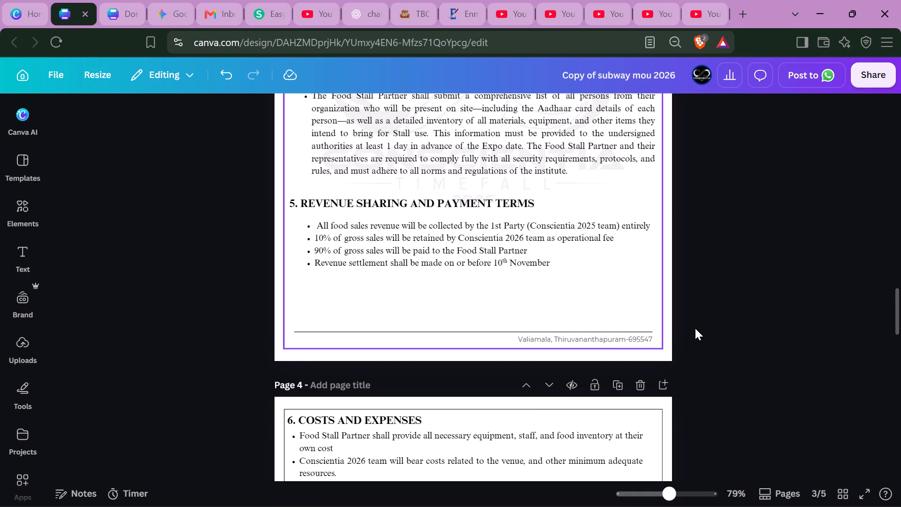
# Review sections 6 to 13 on pages 4 and 5, from costs and expenses through the signature blocks.
pyautogui.scroll(-2, 695, 328)
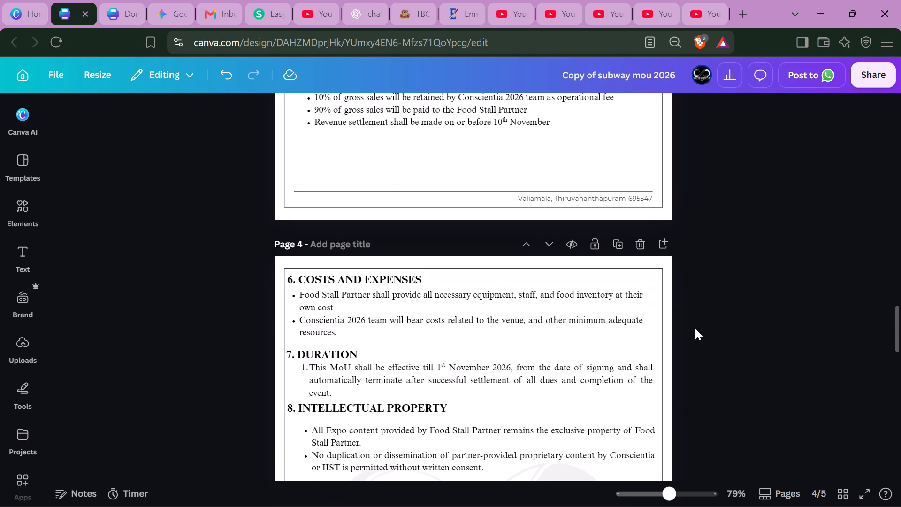
pyautogui.scroll(-1, 695, 328)
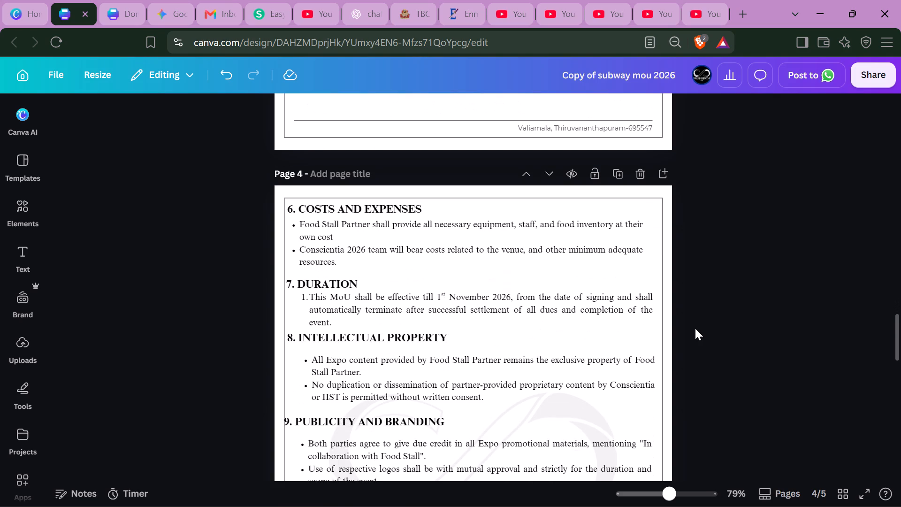
pyautogui.scroll(-1, 695, 328)
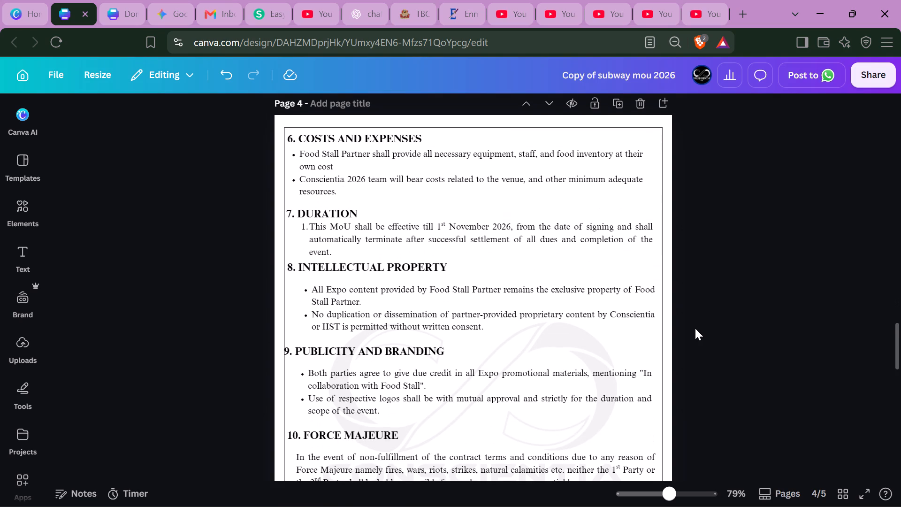
pyautogui.scroll(-2, 695, 328)
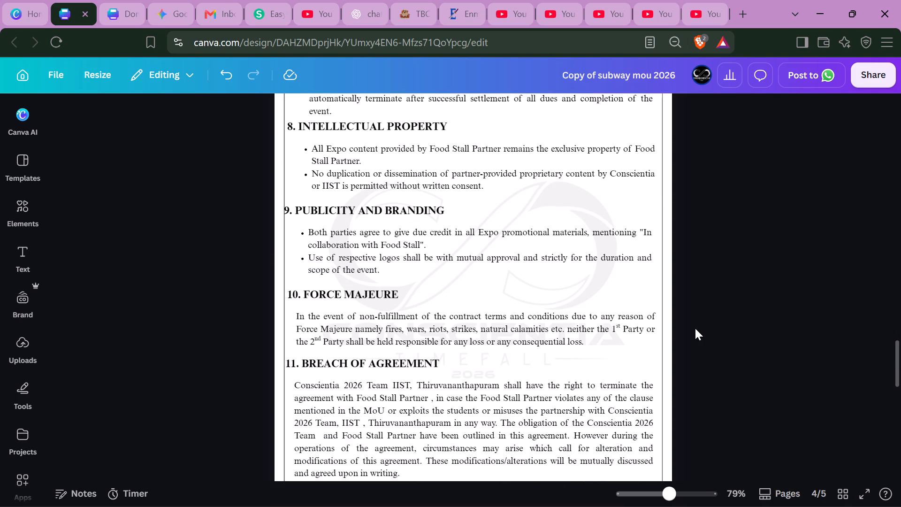
pyautogui.scroll(-2, 695, 328)
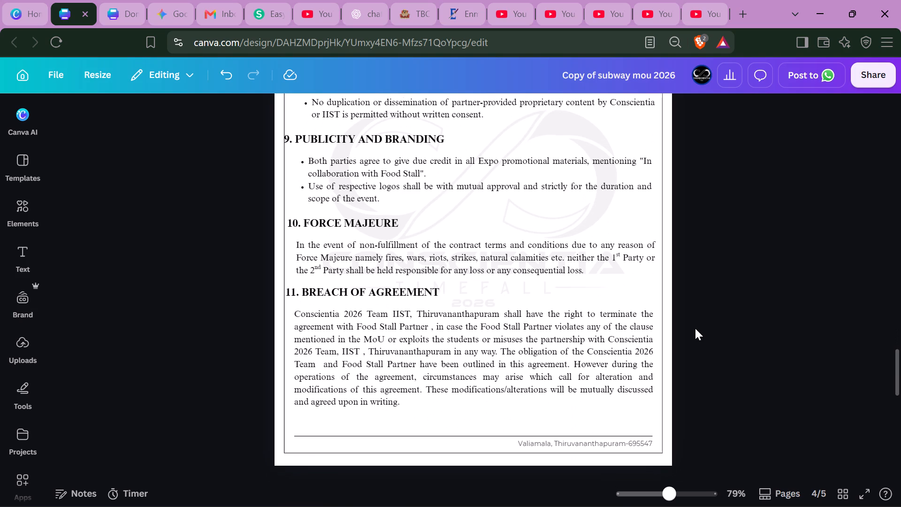
pyautogui.scroll(-6, 695, 328)
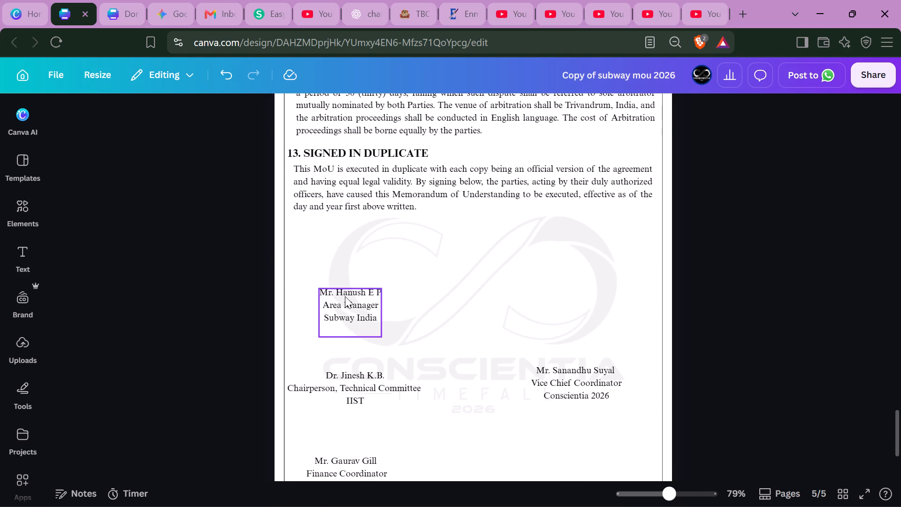
# Replace the Subway India signatory's name below section 13 with "Sahul", keeping "Mr." and removing the old trailing initials.
pyautogui.click(345, 294)
pyautogui.click(345, 292)
pyautogui.doubleClick(345, 292)
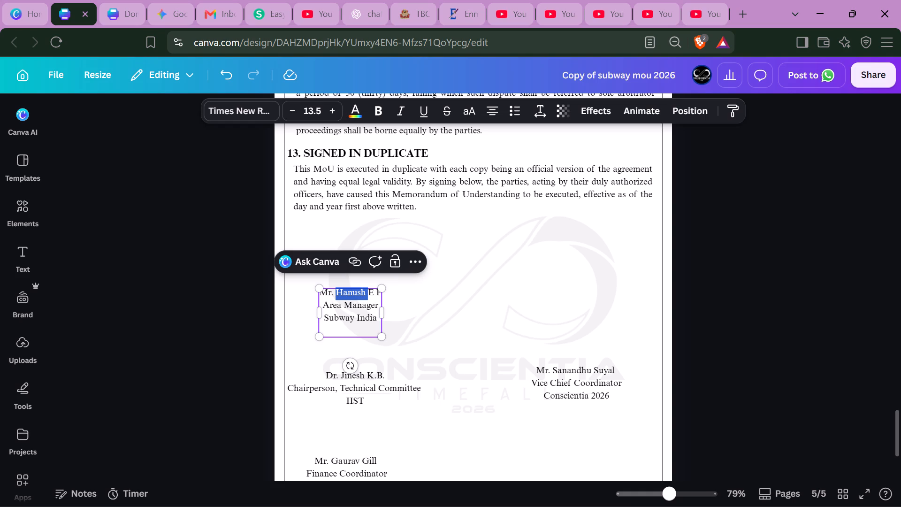
pyautogui.hotkey('shift', 's')
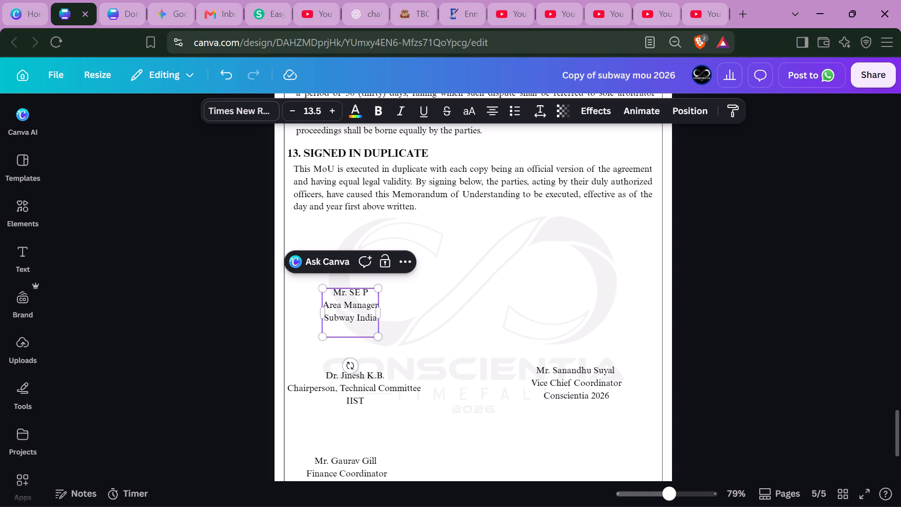
pyautogui.write('ahul')
pyautogui.press('Delete')
pyautogui.press('Delete')
pyautogui.press('Delete')
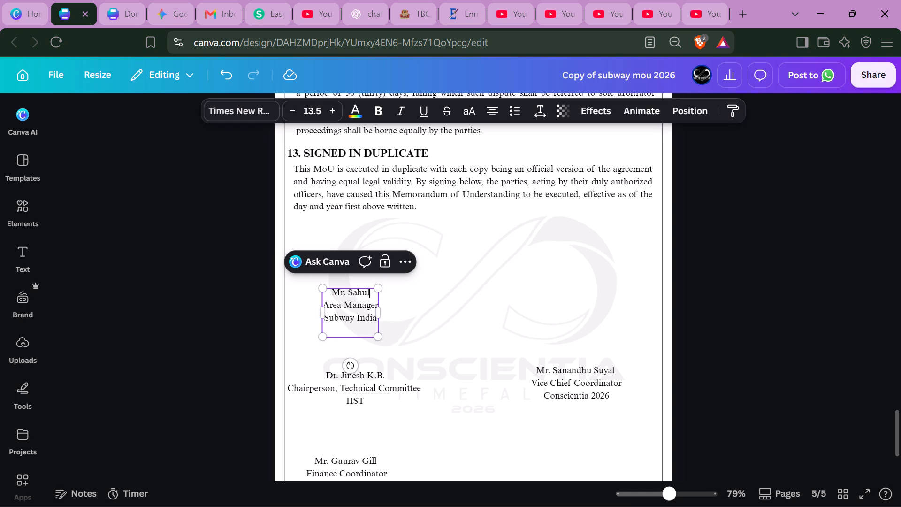
# Copy "Kerala Co-Operative Milk Marketing Federation Ltd." from page 1's opening paragraph to replace the signatory's "Area Manager" and "Subway India" lines.
pyautogui.moveTo(376, 319); pyautogui.dragTo(327, 307)
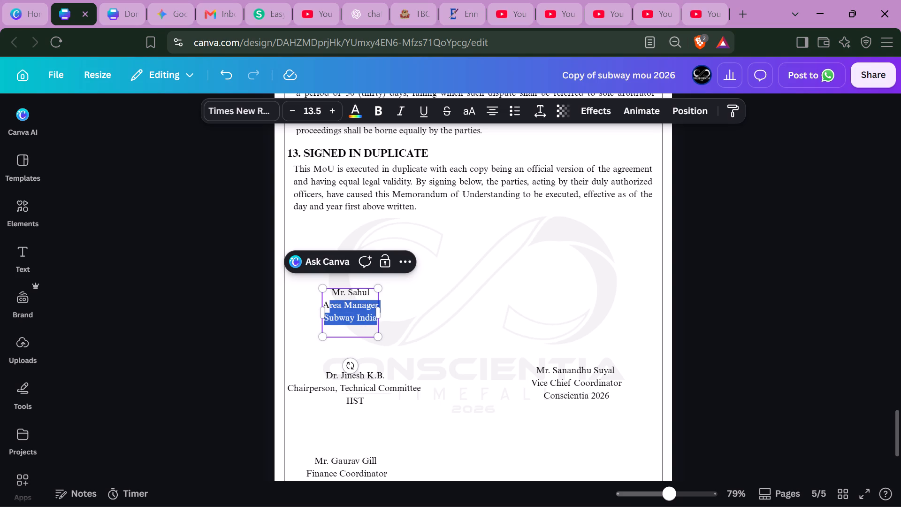
pyautogui.moveTo(327, 307); pyautogui.dragTo(325, 307)
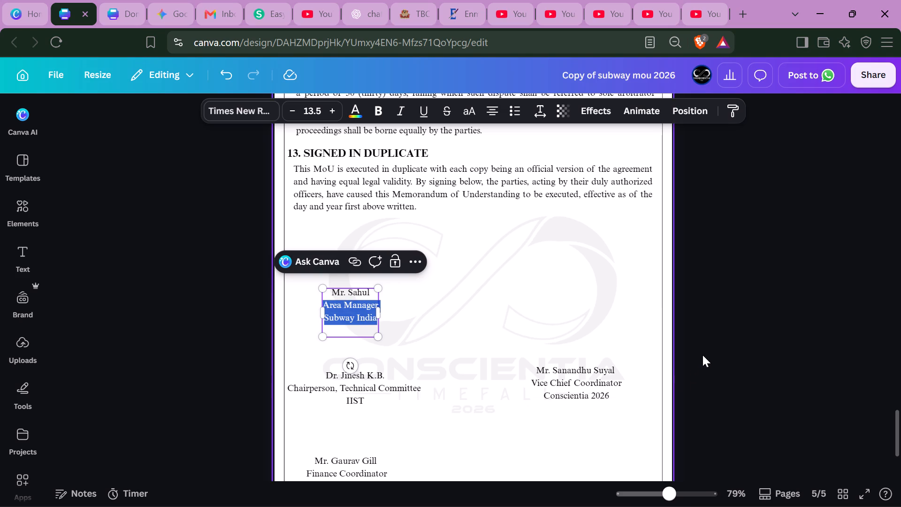
pyautogui.scroll(20, 700, 355)
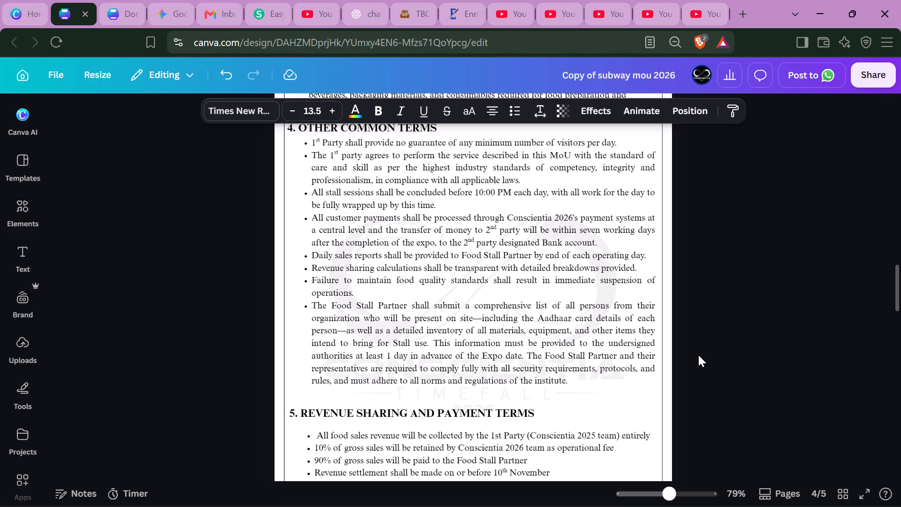
pyautogui.scroll(18, 698, 355)
pyautogui.scroll(4, 697, 355)
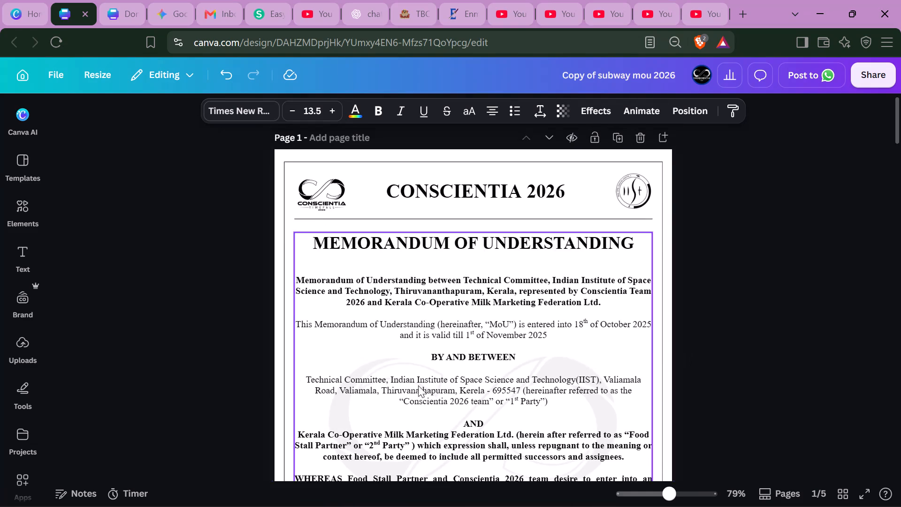
pyautogui.click(386, 302)
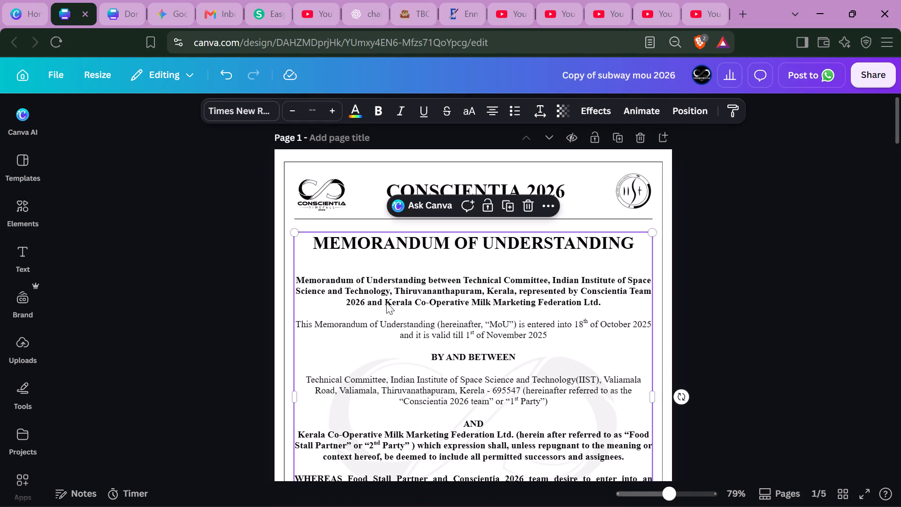
pyautogui.click(386, 302)
pyautogui.moveTo(386, 302); pyautogui.dragTo(616, 306)
pyautogui.hotkey('shift', 'c')
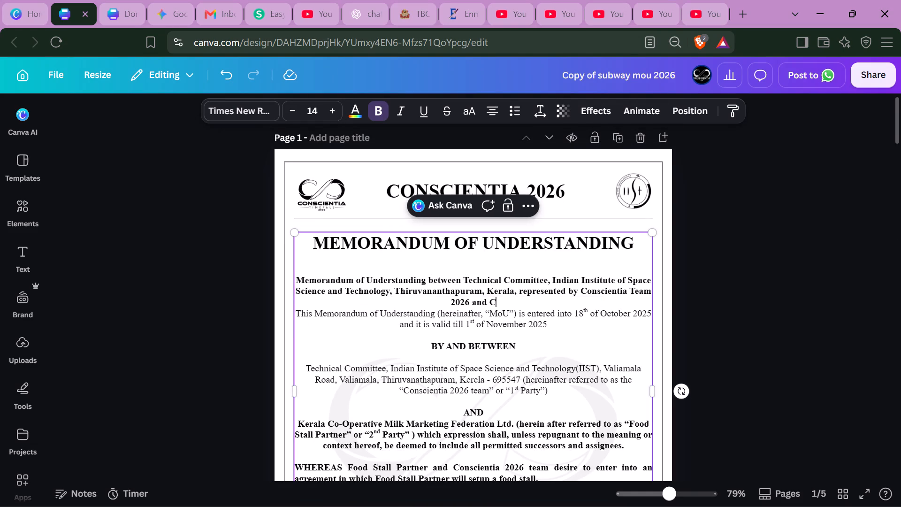
# Undo the last edit to the opening paragraph on page 1.
pyautogui.hotkey('ctrl', 'z')
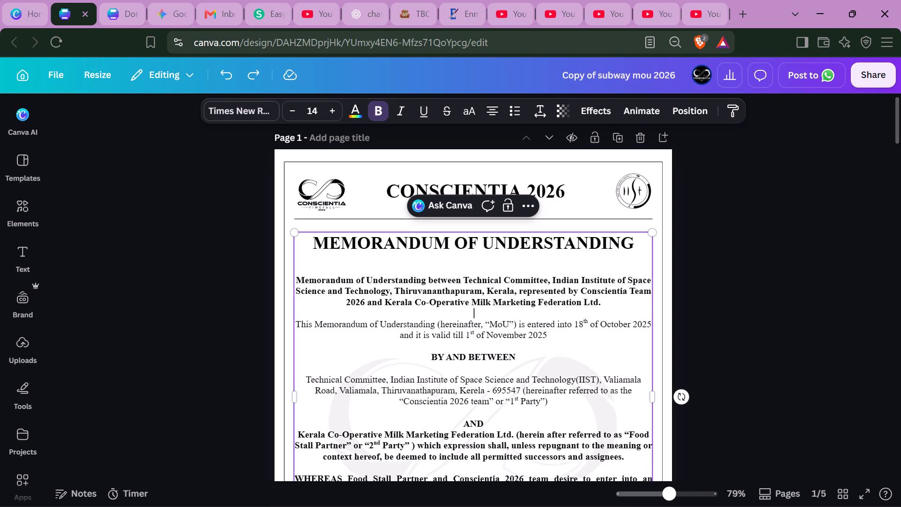
# Copy "Kerala Co-Operative Milk Marketing Federation Ltd." from page 1's opening paragraph over the signatory's "Area Manager" and "Subway India" lines on page 5.
pyautogui.moveTo(607, 304); pyautogui.dragTo(438, 308)
pyautogui.moveTo(438, 308); pyautogui.dragTo(385, 303)
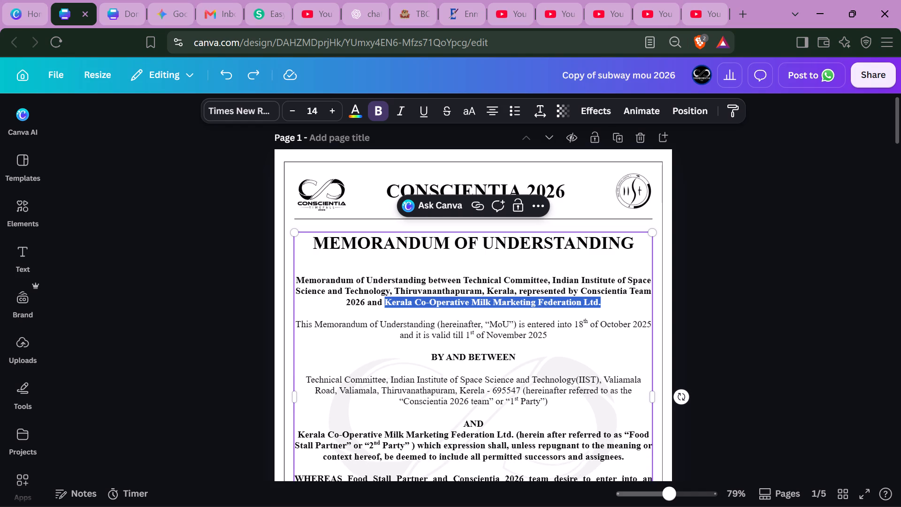
pyautogui.hotkey('ctrl', 'c')
pyautogui.click(735, 308)
pyautogui.scroll(-2, 735, 308)
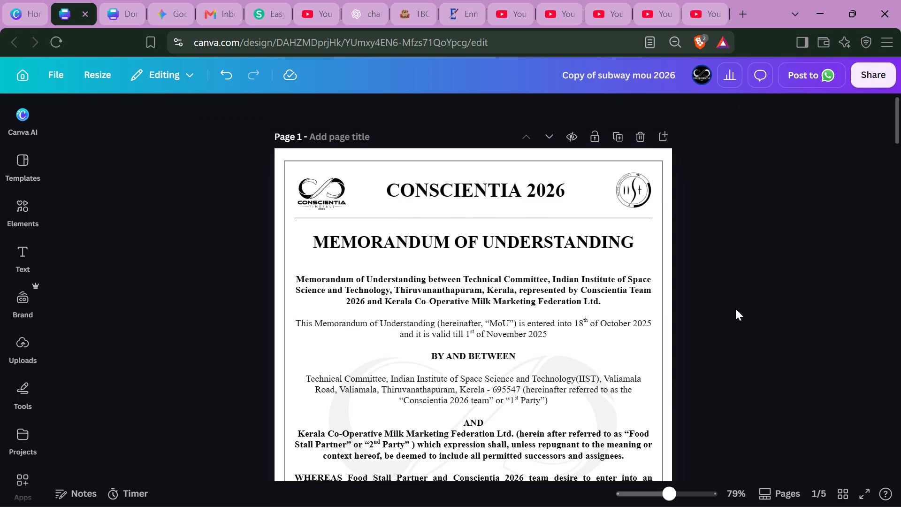
pyautogui.scroll(-20, 735, 308)
pyautogui.scroll(-9, 735, 308)
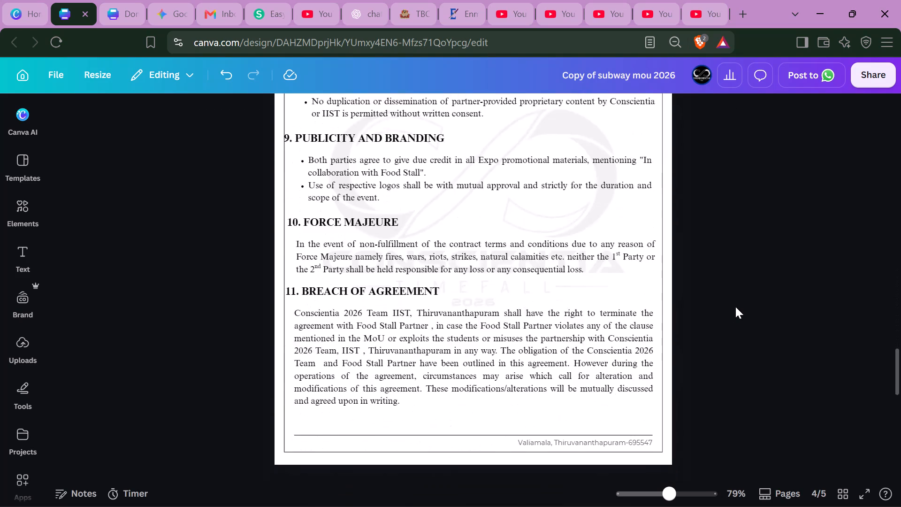
pyautogui.scroll(-11, 735, 307)
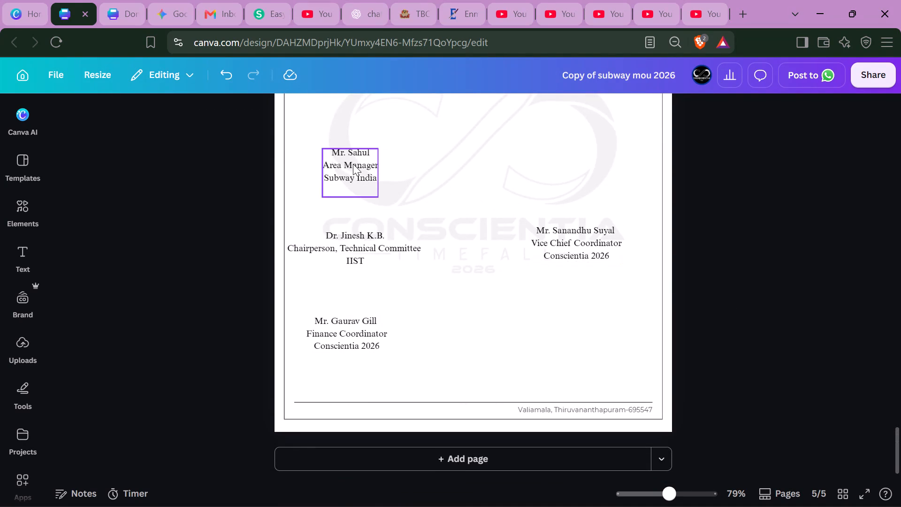
pyautogui.click(353, 164)
pyautogui.click(326, 168)
pyautogui.moveTo(326, 166); pyautogui.dragTo(361, 175)
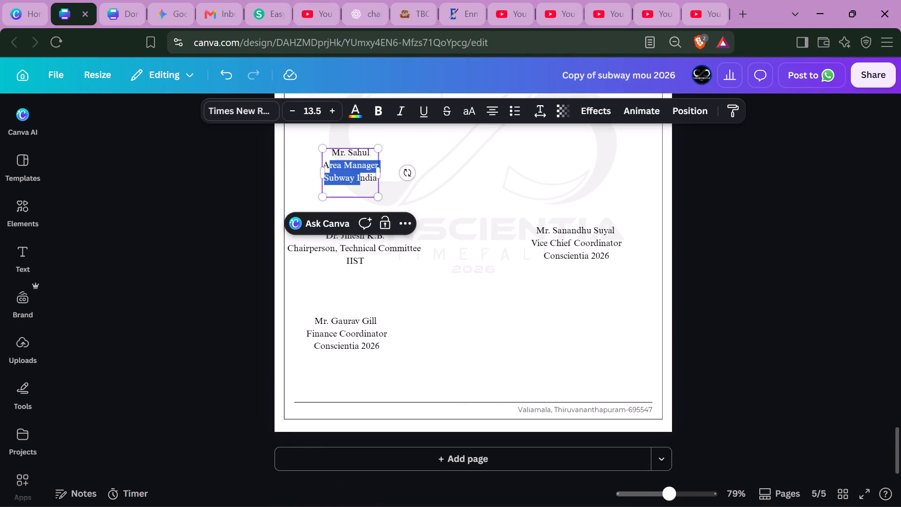
pyautogui.moveTo(361, 175); pyautogui.dragTo(377, 177)
pyautogui.hotkey('ctrl', 'v')
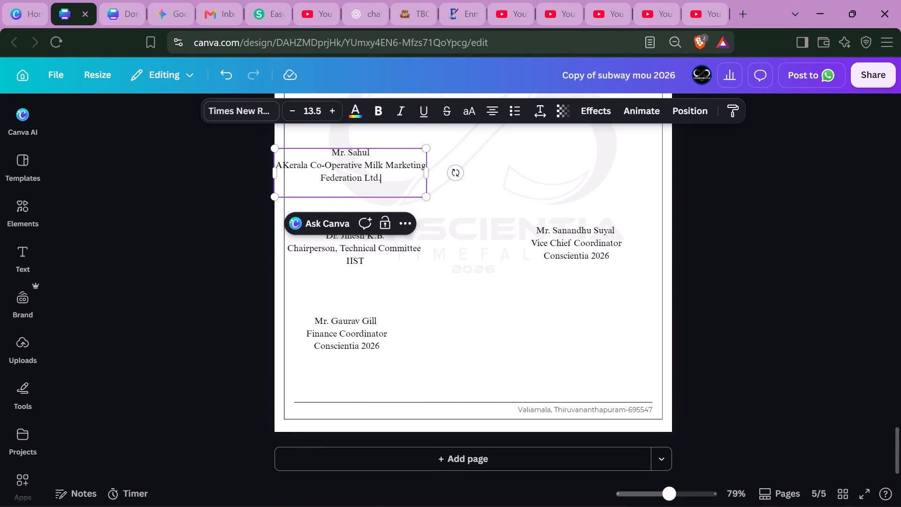
pyautogui.click(280, 167)
pyautogui.press('BackSpace')
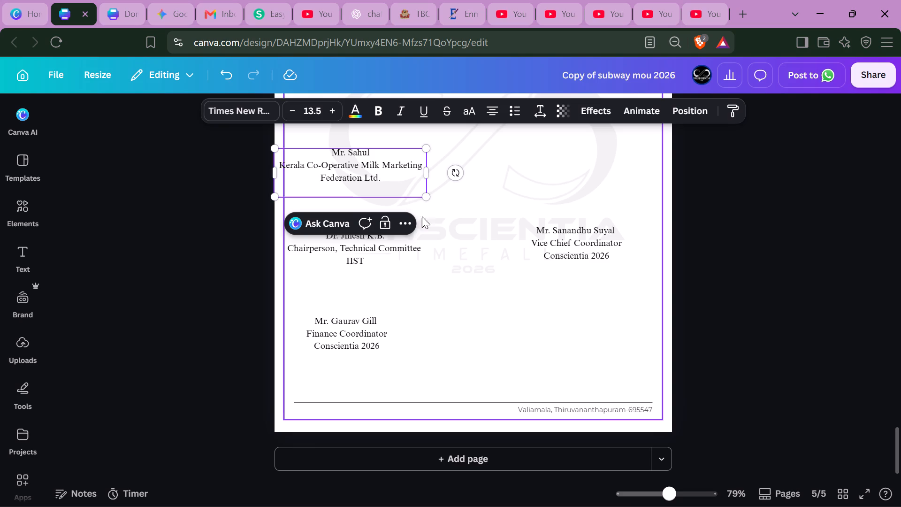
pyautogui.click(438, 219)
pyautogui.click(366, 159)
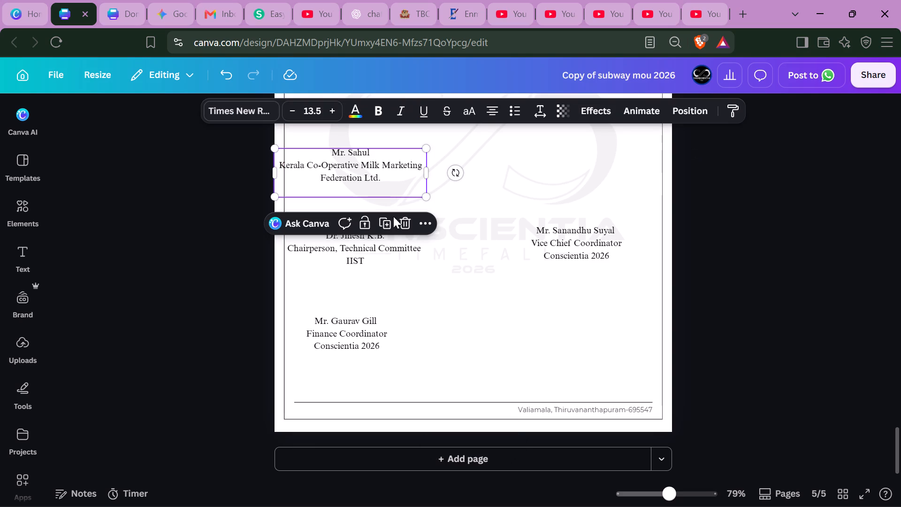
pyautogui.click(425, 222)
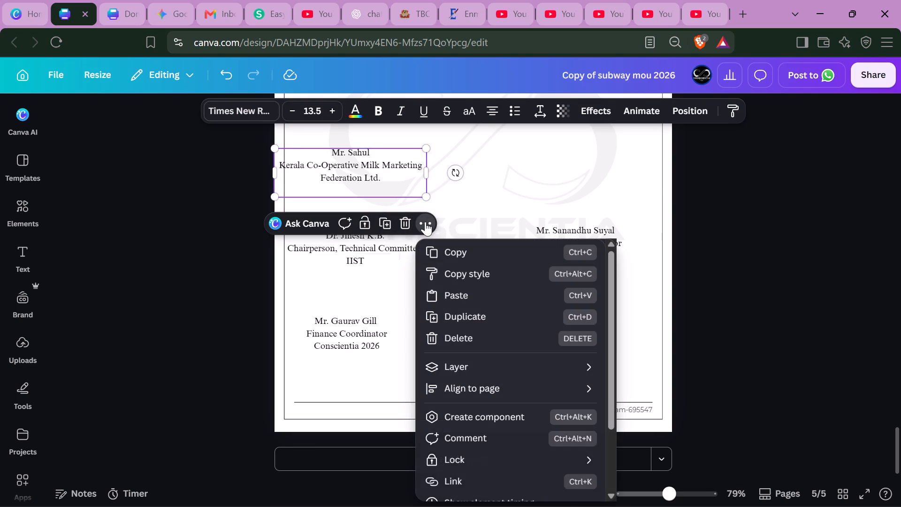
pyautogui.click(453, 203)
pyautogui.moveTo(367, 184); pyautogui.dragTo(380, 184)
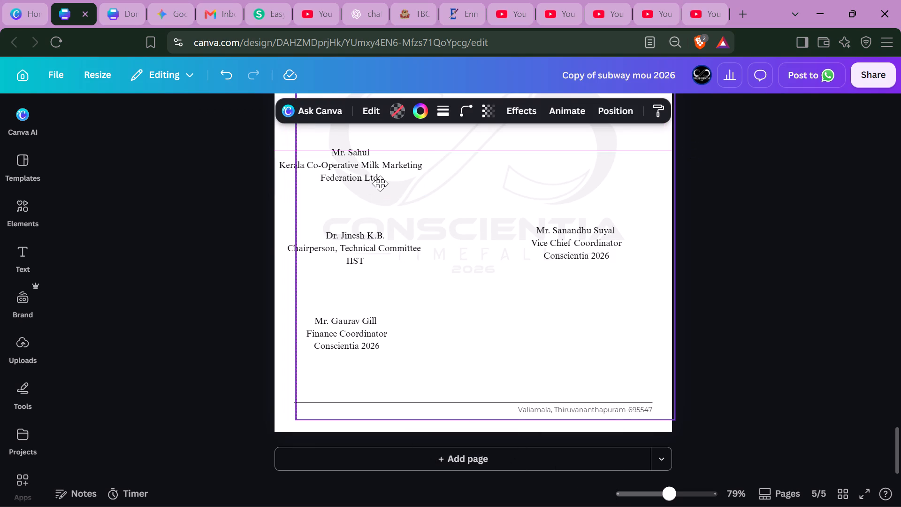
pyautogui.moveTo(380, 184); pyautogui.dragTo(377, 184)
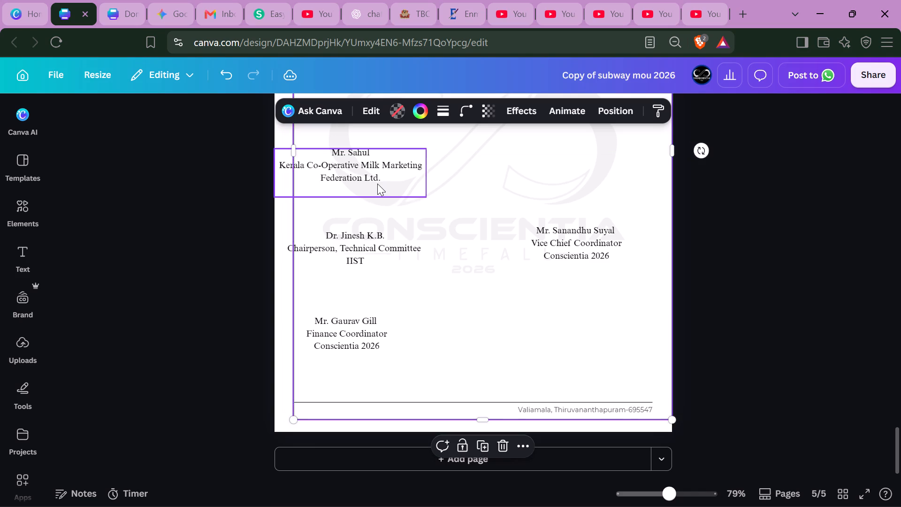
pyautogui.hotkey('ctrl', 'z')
# Shift the Milk Marketing Federation signature block inside the page border, and roughly centre the Technical Committee Chairperson and Finance Coordinator blocks beneath it.
pyautogui.click(372, 184)
pyautogui.moveTo(372, 184); pyautogui.dragTo(378, 184)
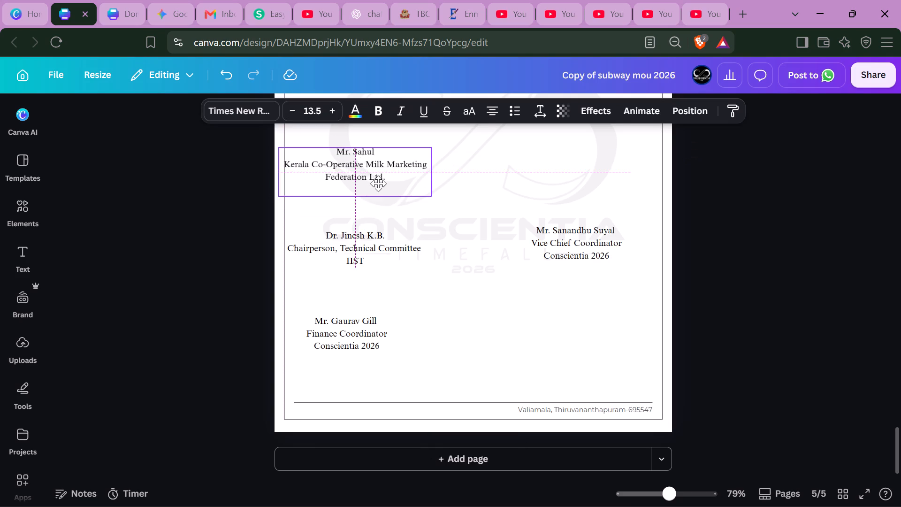
pyautogui.moveTo(378, 184); pyautogui.dragTo(385, 187)
pyautogui.moveTo(375, 248); pyautogui.dragTo(382, 248)
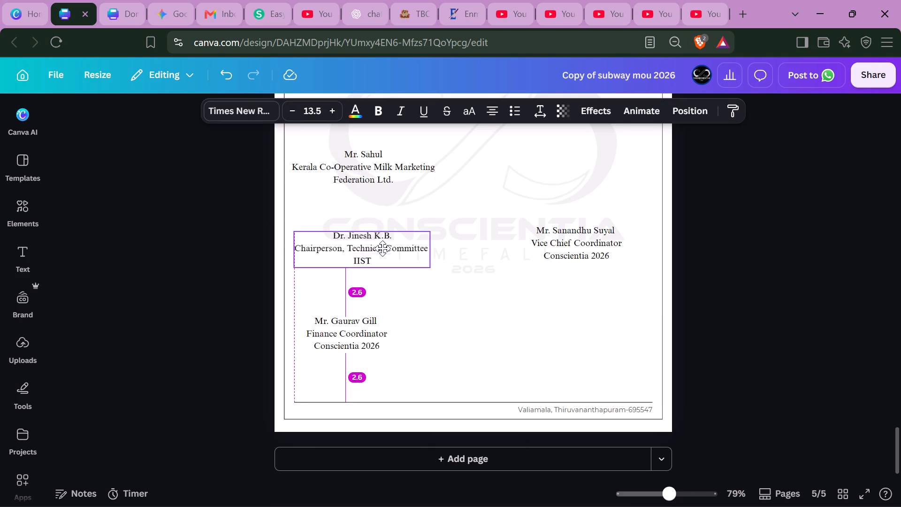
pyautogui.moveTo(382, 248); pyautogui.dragTo(386, 248)
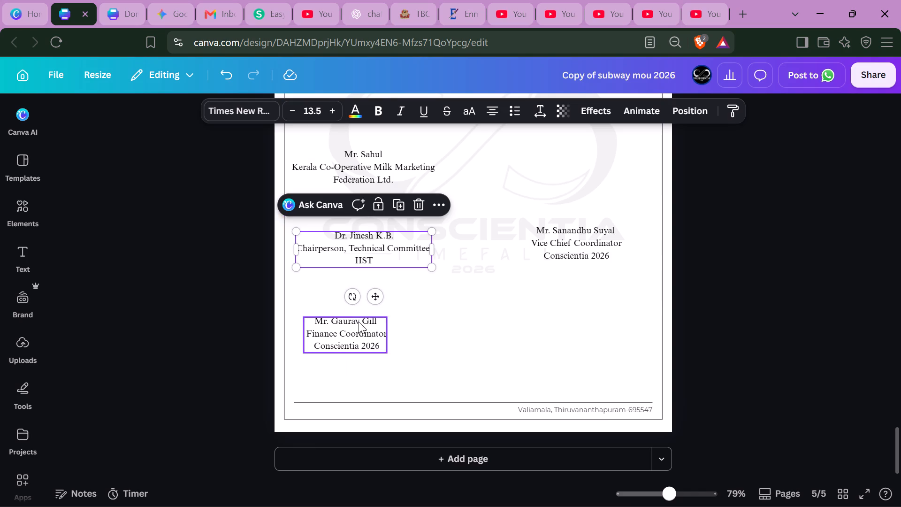
pyautogui.moveTo(359, 322); pyautogui.dragTo(371, 319)
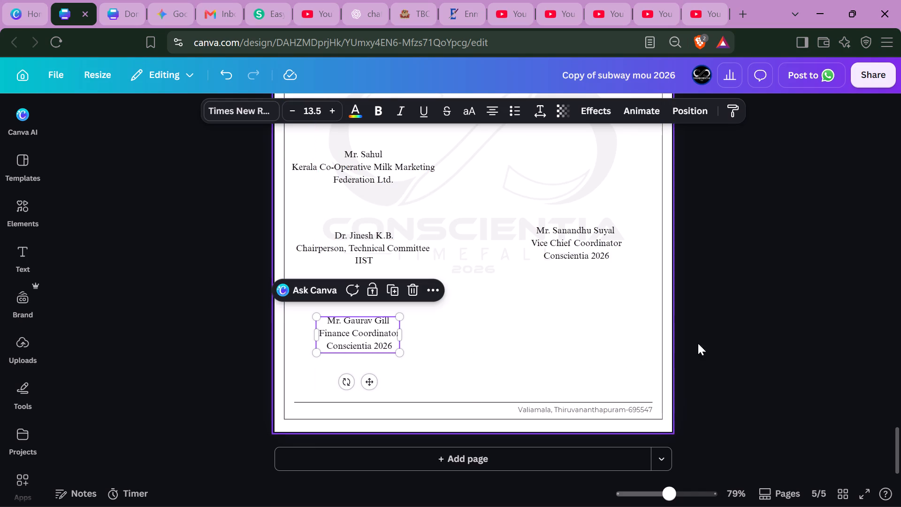
pyautogui.click(710, 334)
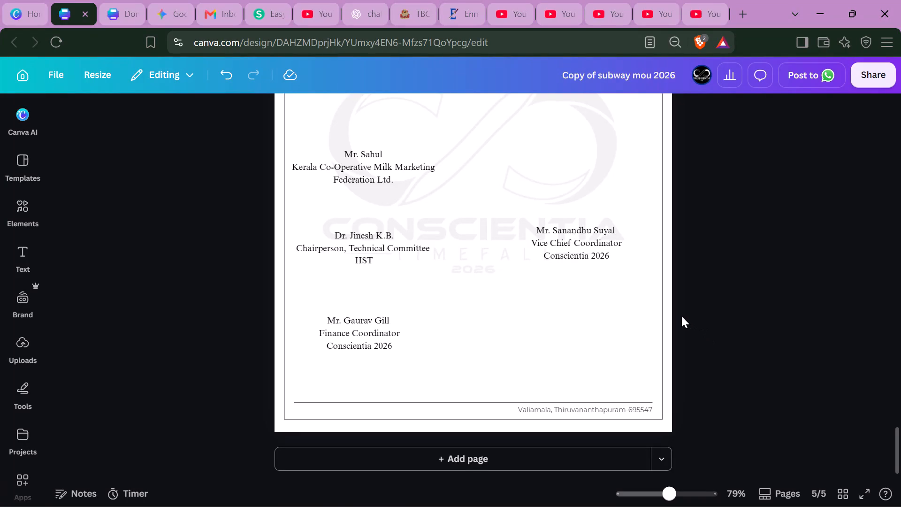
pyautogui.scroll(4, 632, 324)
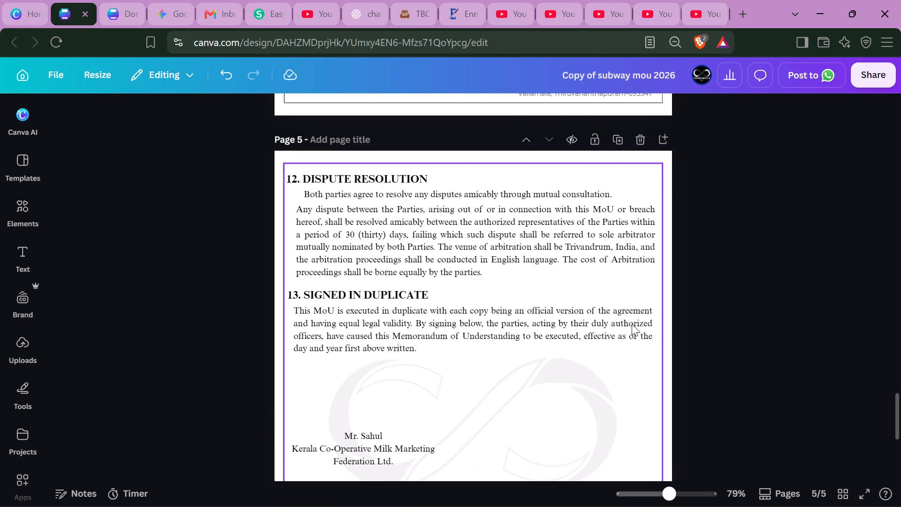
# Proofread pages 1 and 2 of the MoU, from the title and party details through section 3.1, Deliverables from 1st Party.
pyautogui.scroll(5, 612, 367)
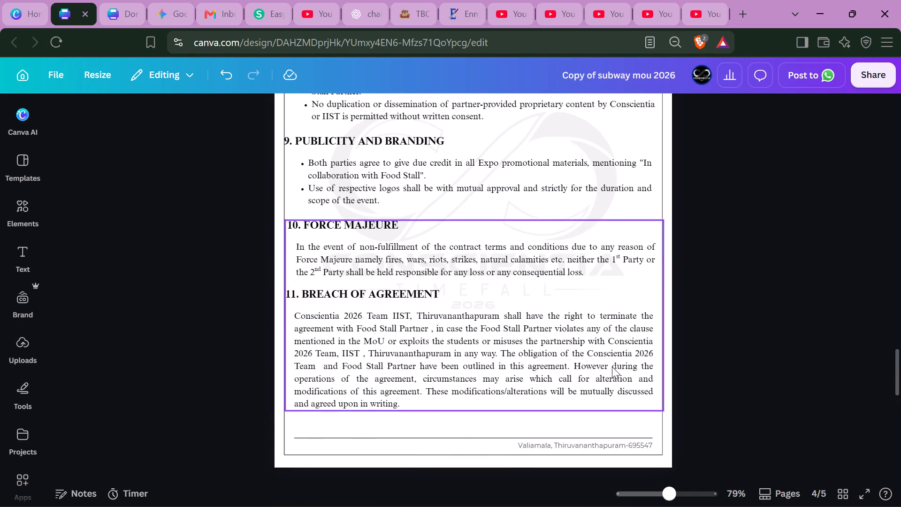
pyautogui.scroll(16, 612, 367)
pyautogui.scroll(5, 606, 361)
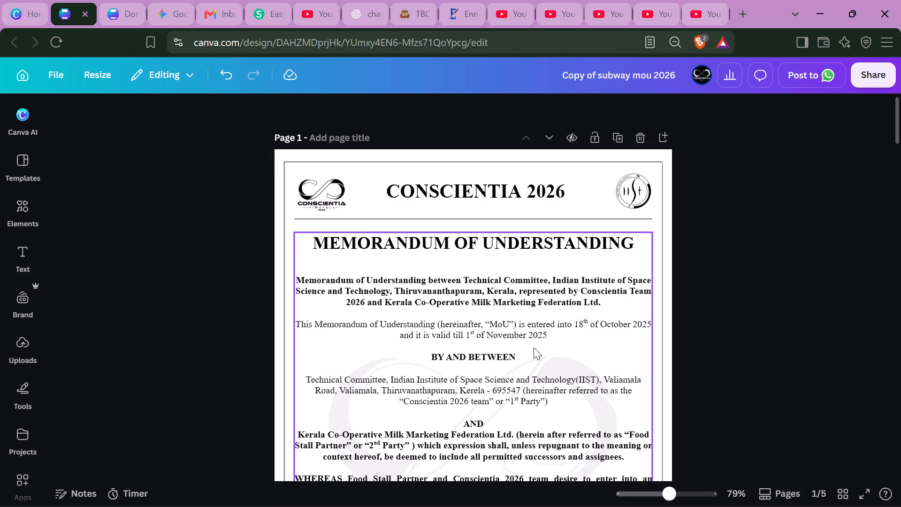
pyautogui.scroll(-1, 534, 347)
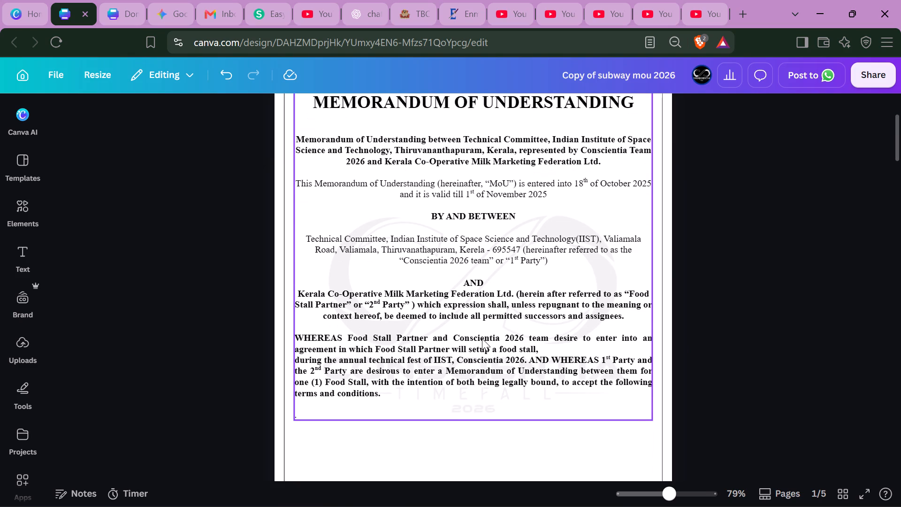
pyautogui.scroll(-1, 482, 338)
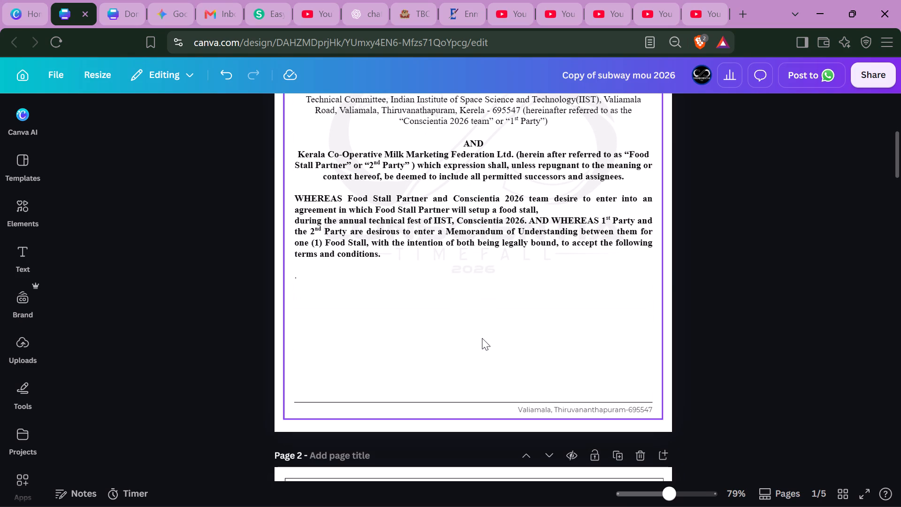
pyautogui.scroll(-2, 482, 338)
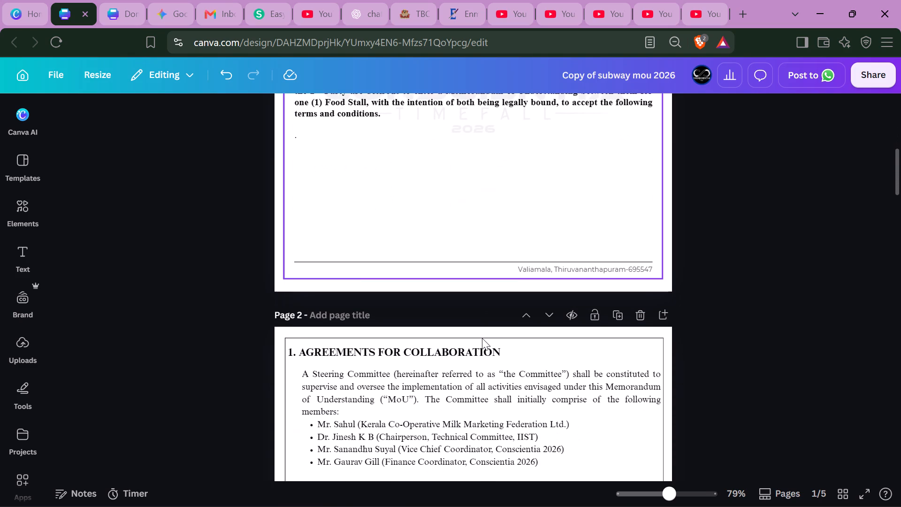
pyautogui.scroll(-1, 482, 338)
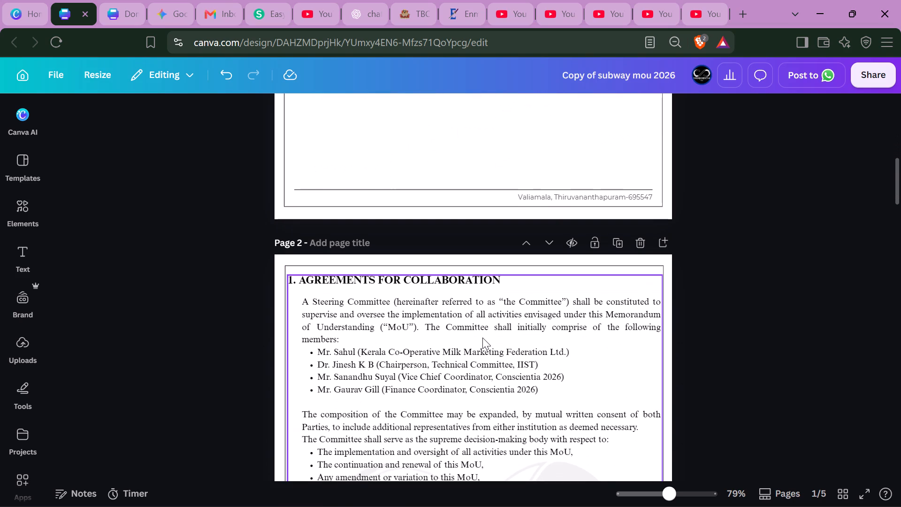
pyautogui.scroll(-1, 485, 338)
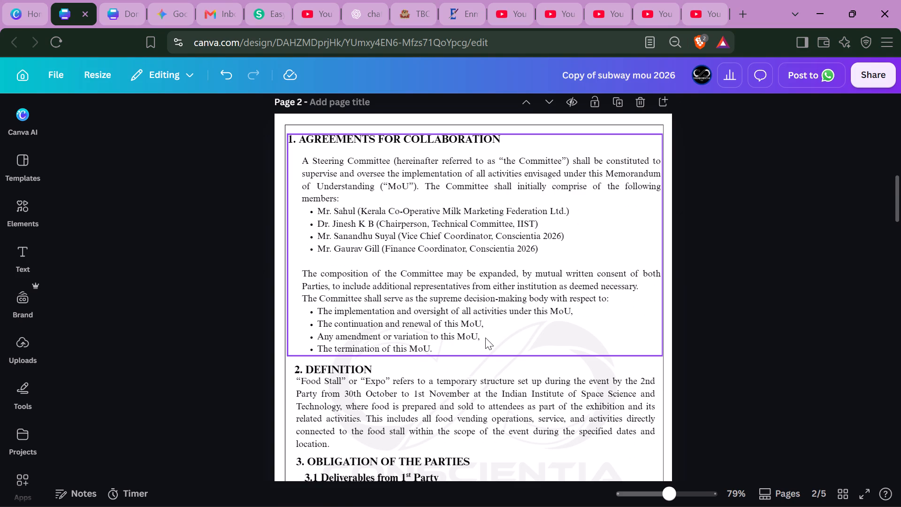
pyautogui.scroll(-1, 536, 395)
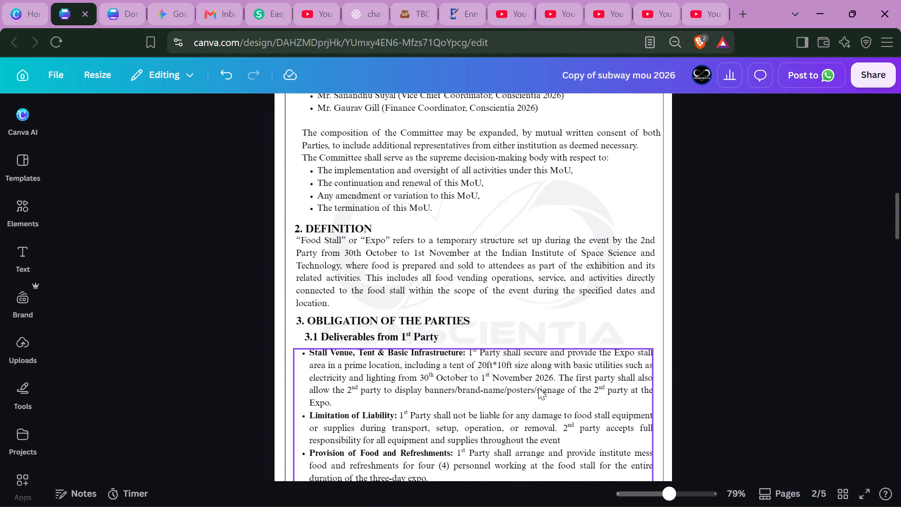
pyautogui.scroll(-1, 538, 388)
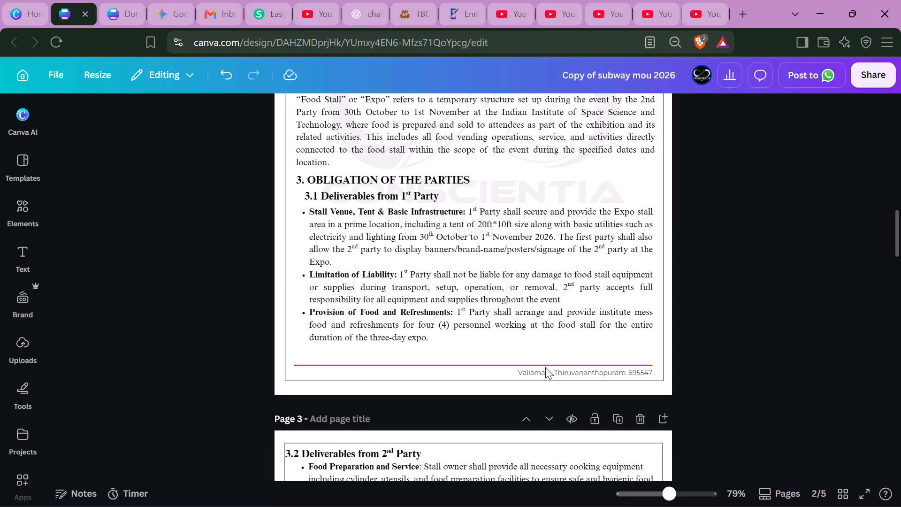
pyautogui.scroll(-1, 545, 367)
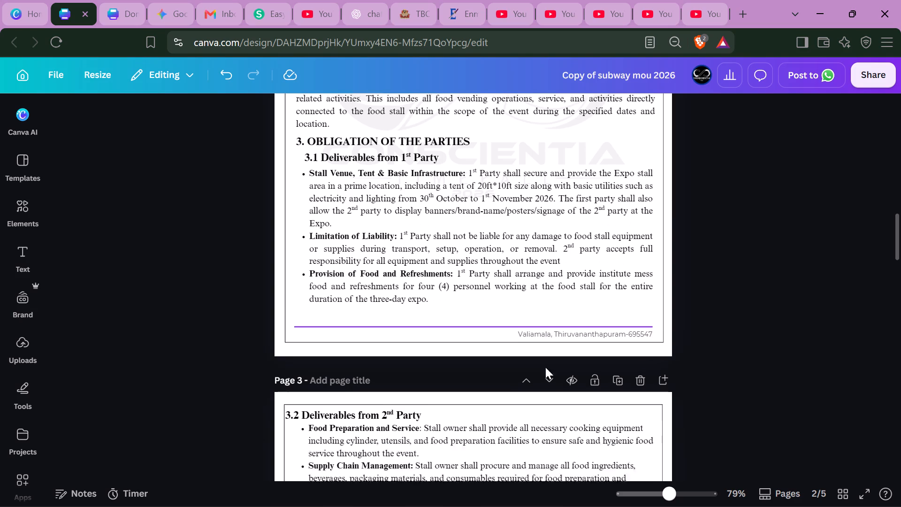
# Proofread pages 3 to 5 of the MoU, from section 3.2, Deliverables from 2nd Party, through the signature blocks.
pyautogui.scroll(-1, 545, 367)
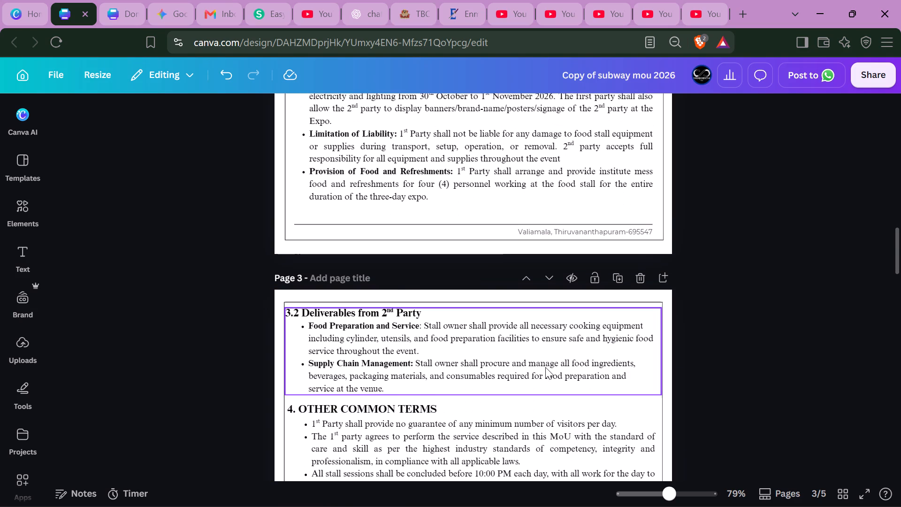
pyautogui.scroll(-1, 545, 367)
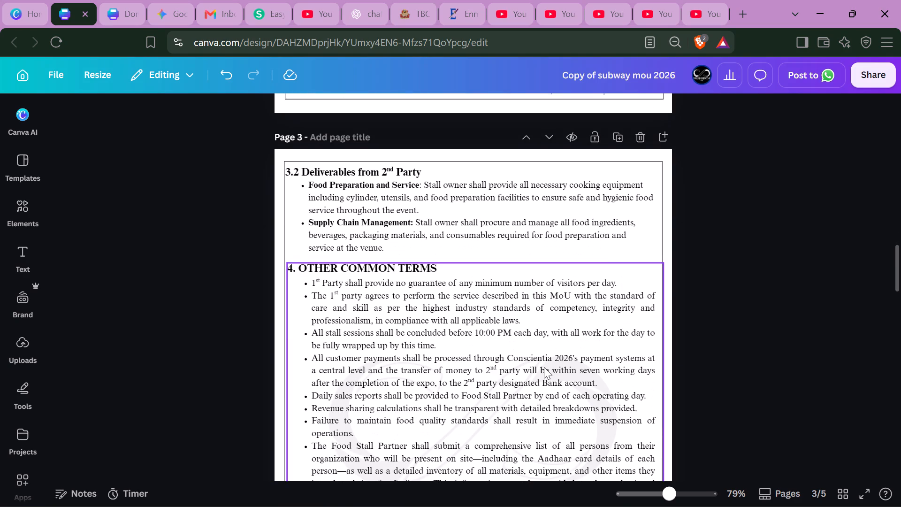
pyautogui.scroll(-2, 543, 367)
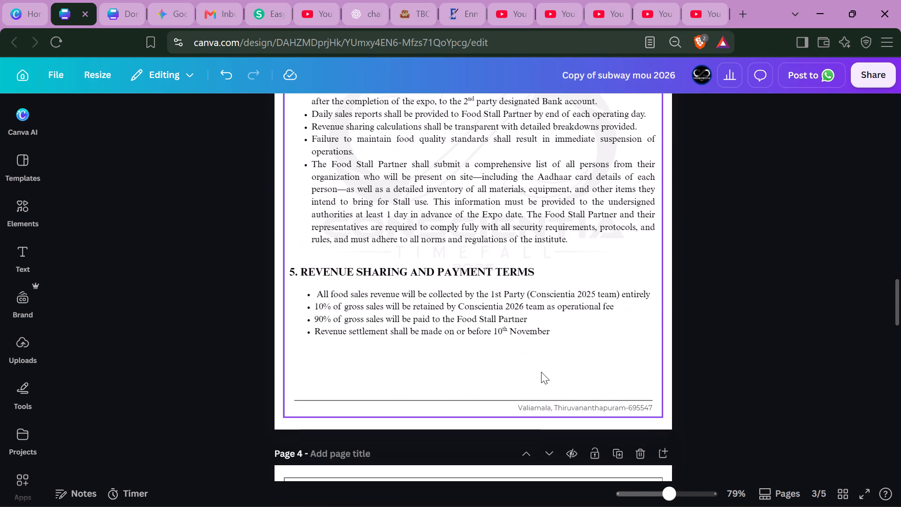
pyautogui.scroll(-2, 541, 376)
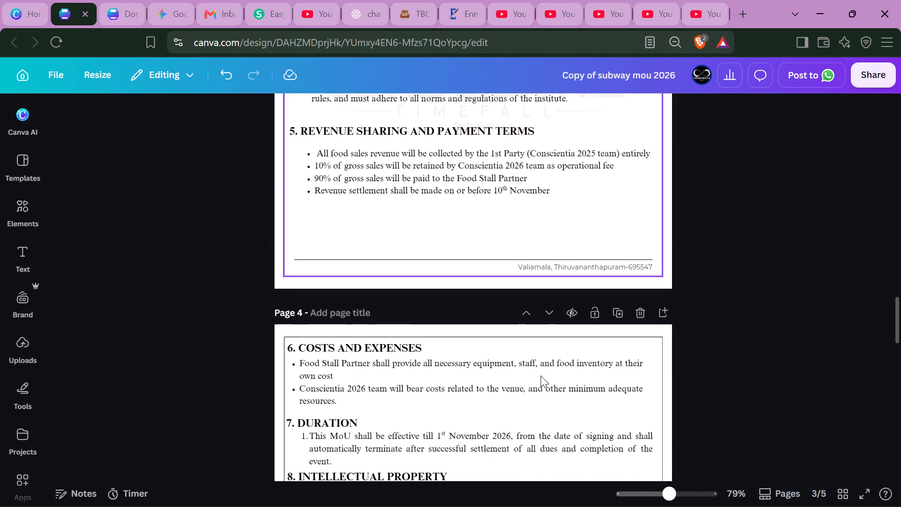
pyautogui.scroll(-2, 541, 376)
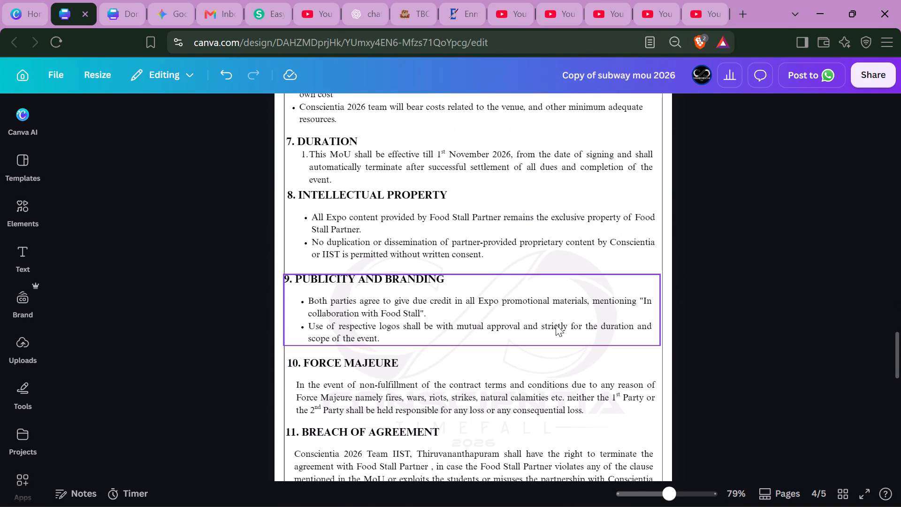
pyautogui.scroll(1, 565, 318)
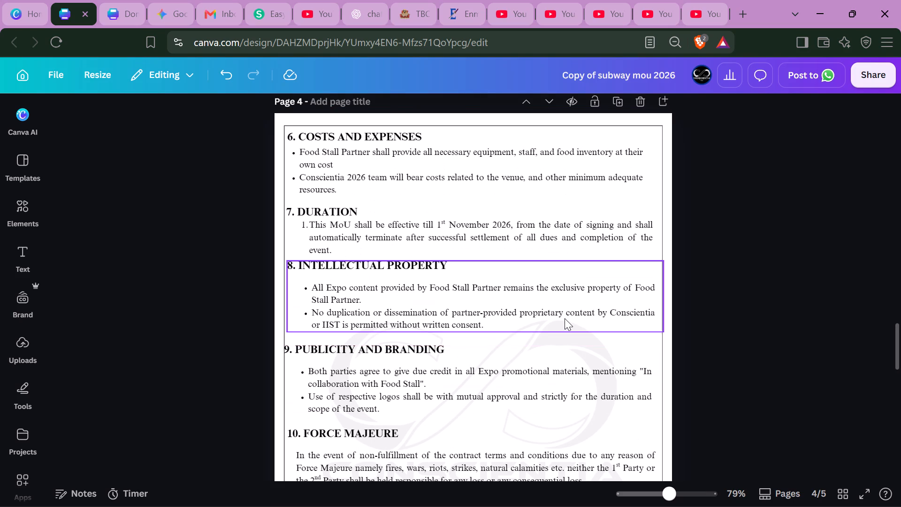
pyautogui.scroll(-2, 564, 319)
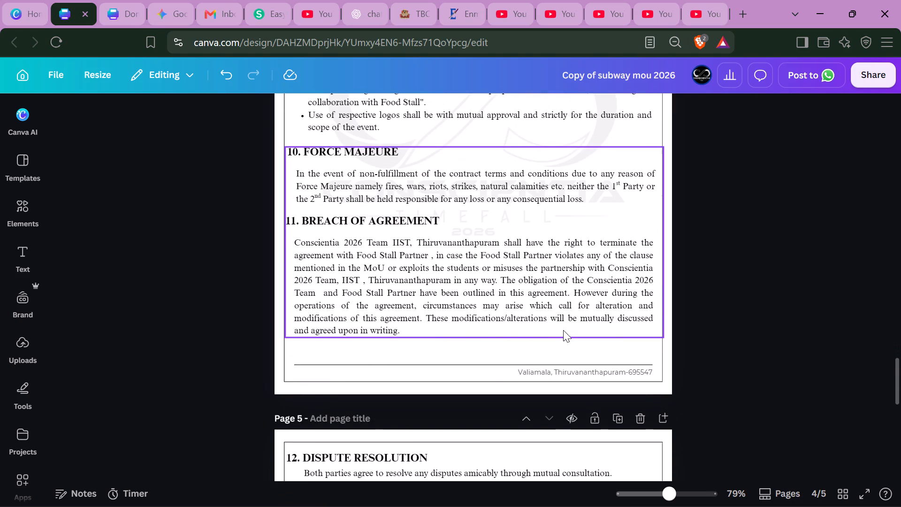
pyautogui.scroll(-1, 565, 330)
pyautogui.scroll(1, 565, 330)
pyautogui.scroll(-1, 565, 330)
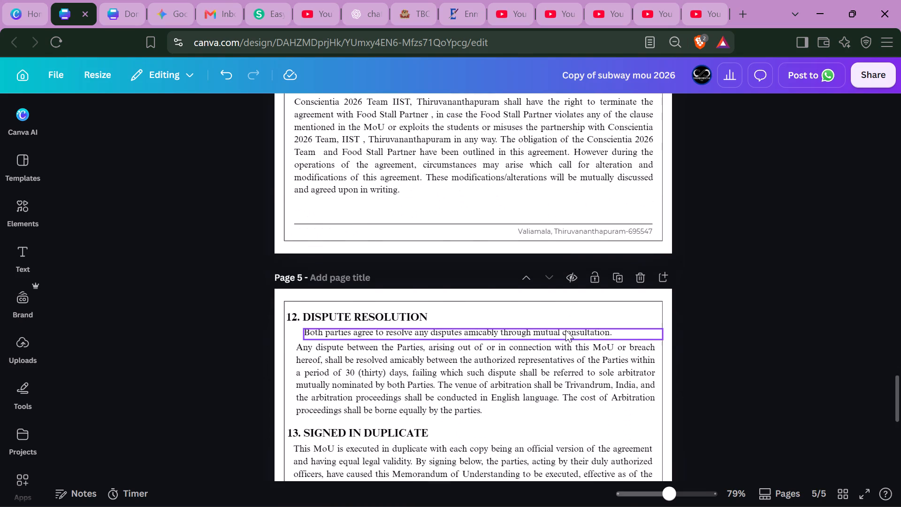
pyautogui.scroll(-4, 565, 330)
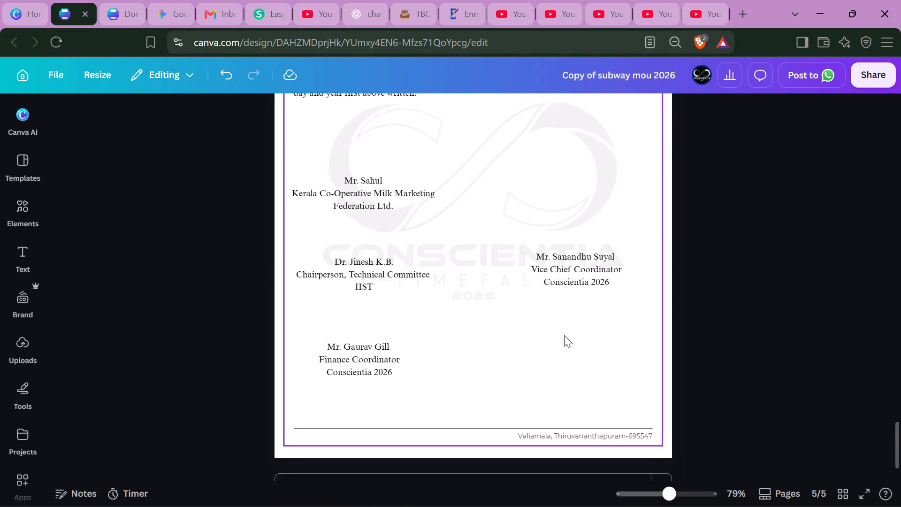
pyautogui.scroll(-2, 564, 335)
pyautogui.scroll(6, 564, 335)
pyautogui.scroll(18, 564, 335)
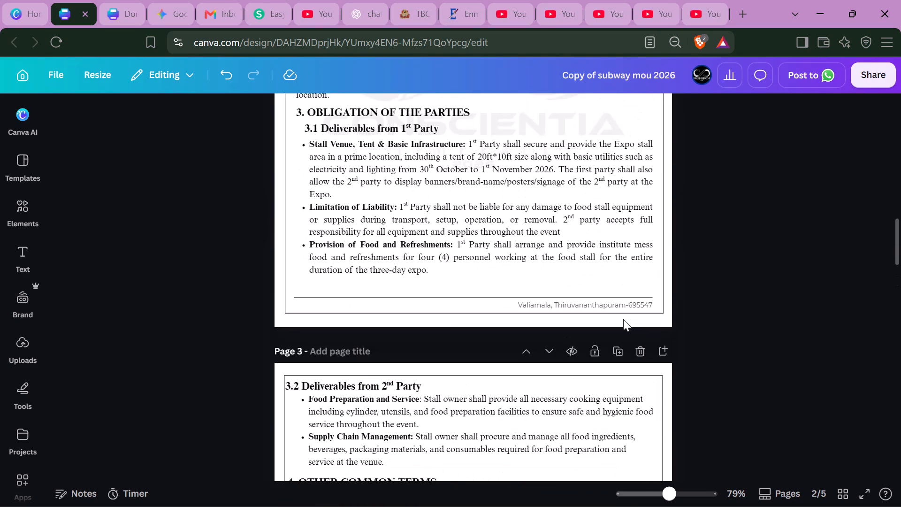
# Download all pages of the design as a compressed digital PDF and save the file as "milma mou".
pyautogui.click(863, 74)
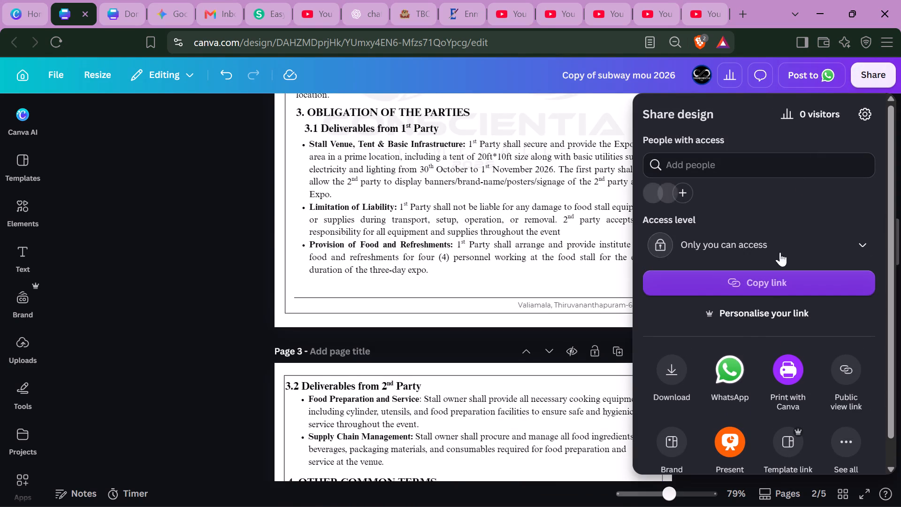
pyautogui.click(683, 391)
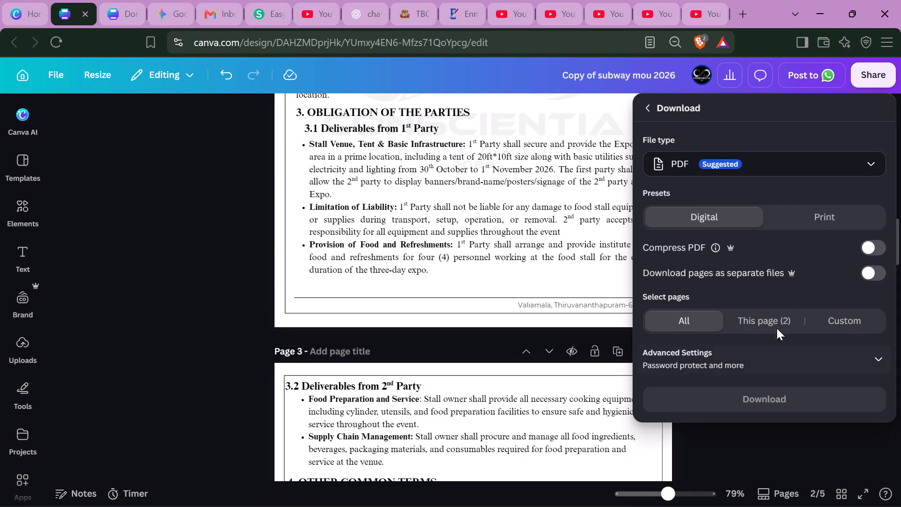
pyautogui.click(877, 250)
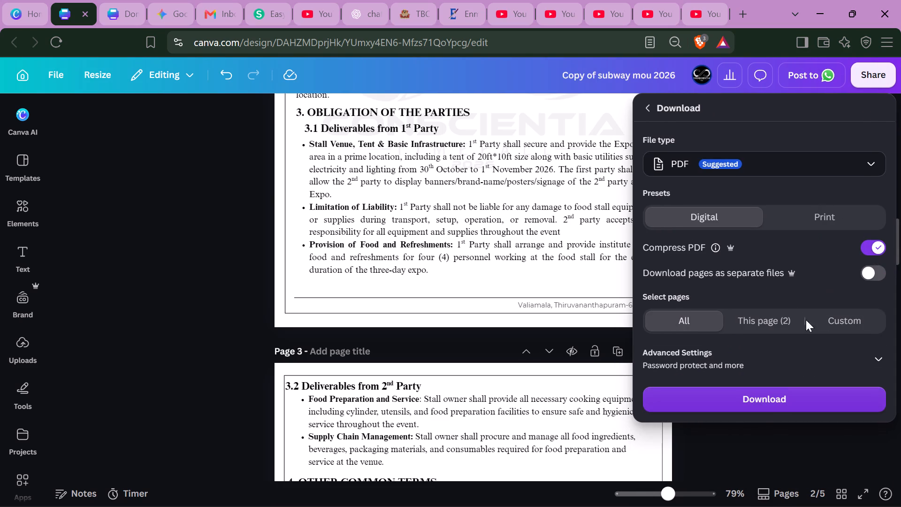
pyautogui.click(772, 402)
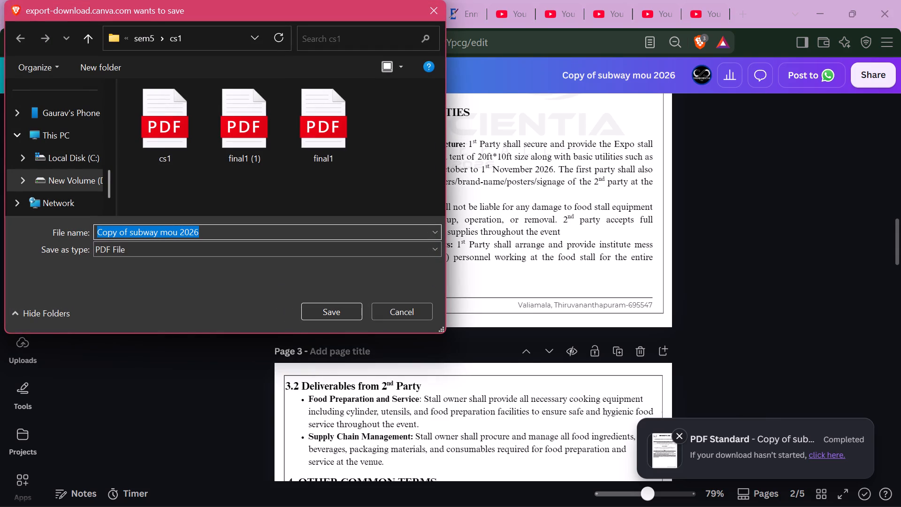
pyautogui.moveTo(203, 230); pyautogui.dragTo(92, 233)
pyautogui.write('milma mou')
pyautogui.press('Return')
pyautogui.press('\\')
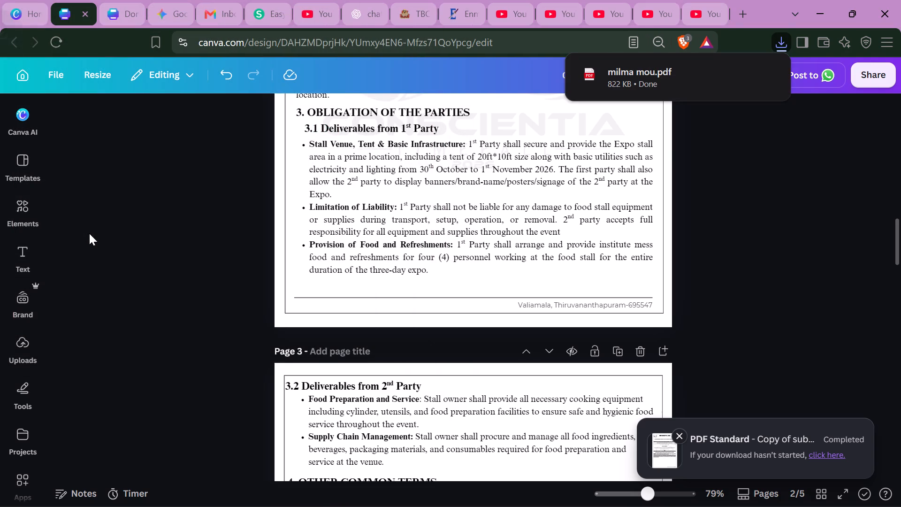
# Switch to File Explorer and look through the mou folder for the downloaded PDF.
pyautogui.click(541, 495)
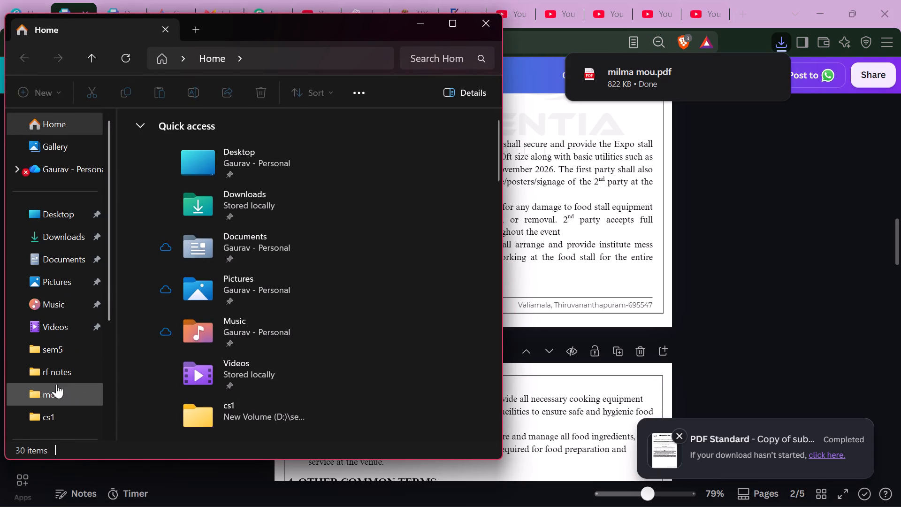
pyautogui.click(56, 384)
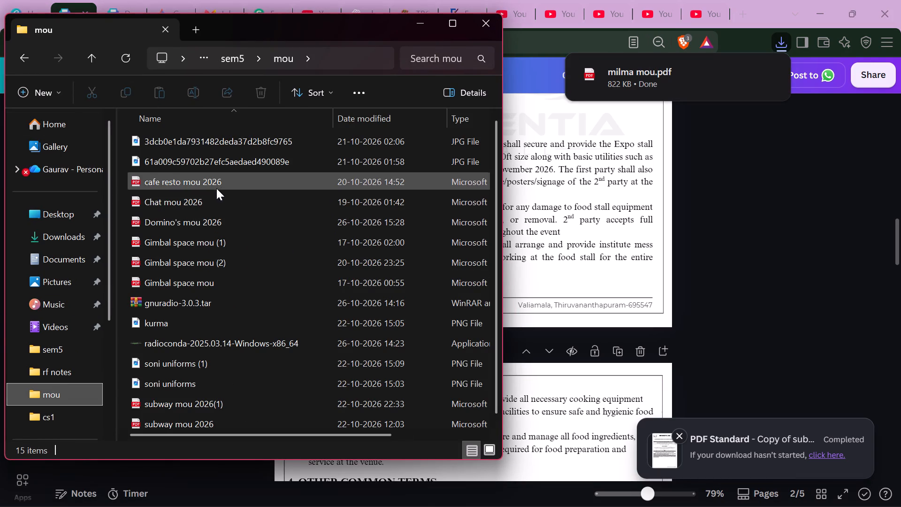
pyautogui.scroll(-1, 194, 299)
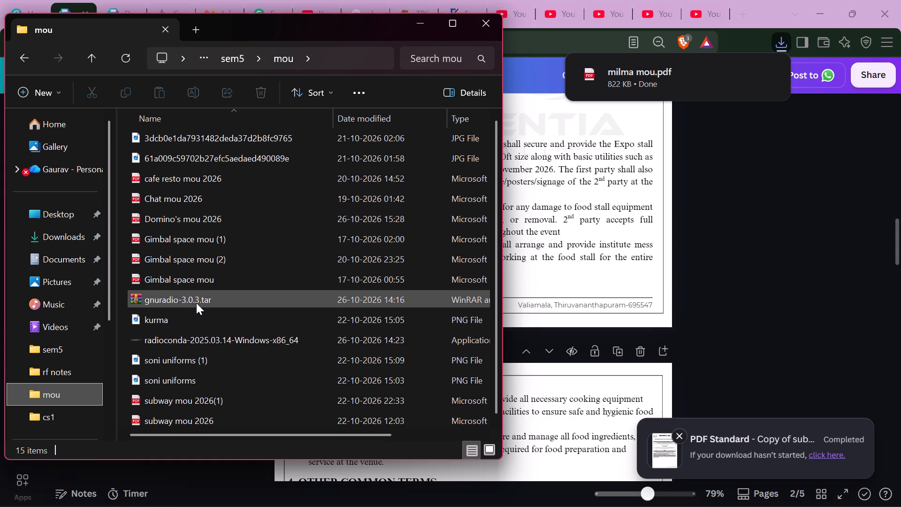
pyautogui.scroll(-1, 199, 309)
pyautogui.scroll(3, 202, 352)
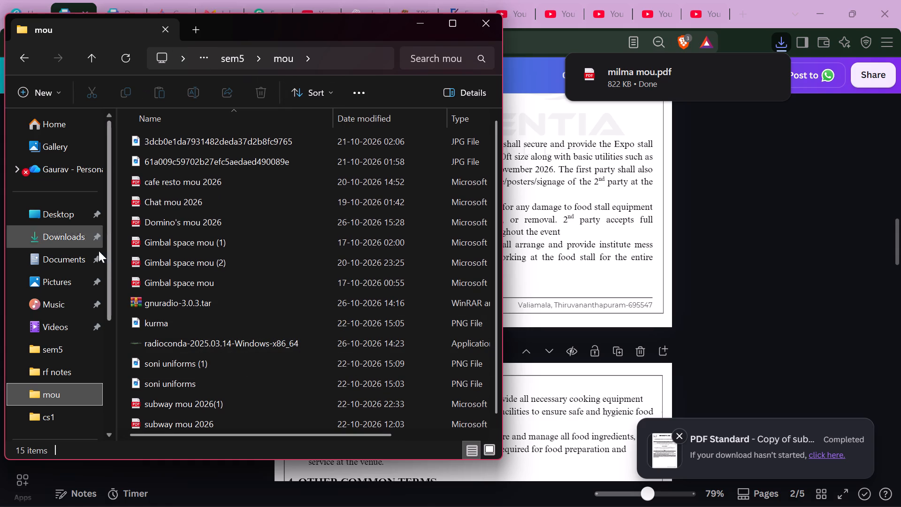
# Search the New Volume (D:) drive for "milma".
pyautogui.scroll(-1, 72, 354)
pyautogui.click(73, 430)
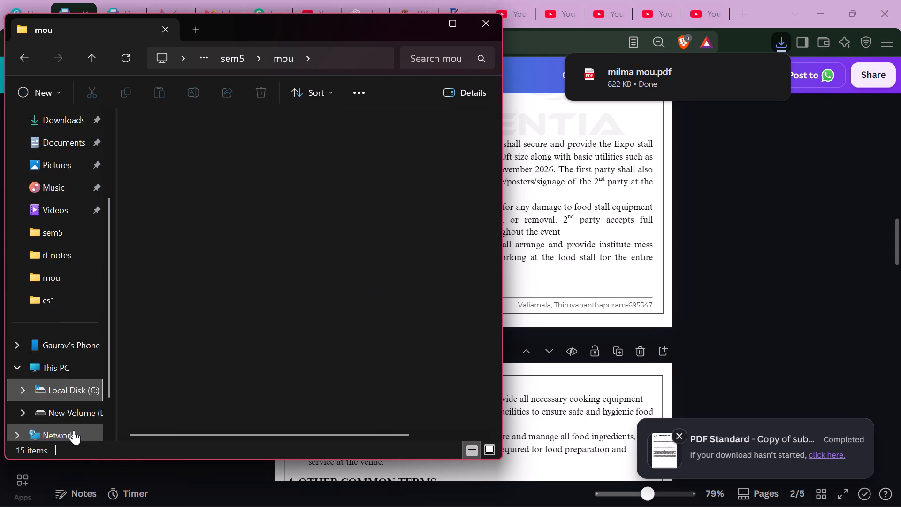
pyautogui.scroll(-1, 74, 430)
pyautogui.click(82, 371)
pyautogui.click(430, 59)
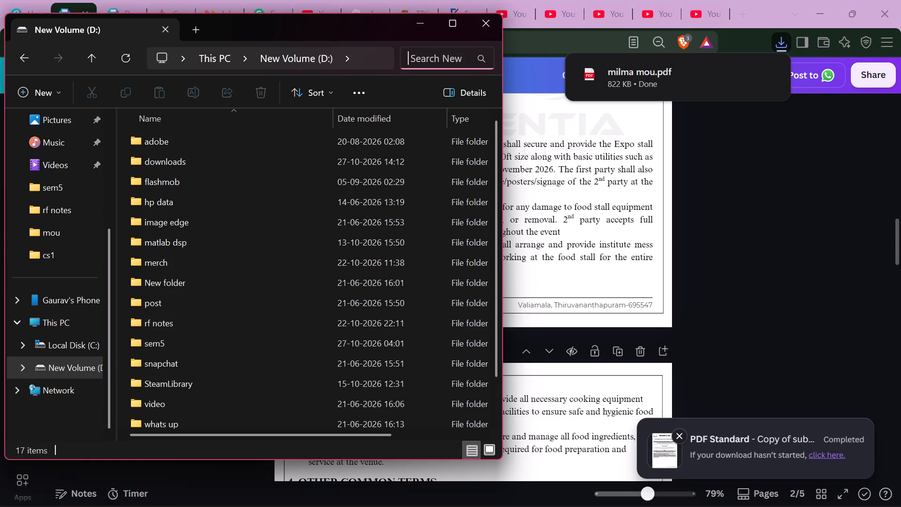
pyautogui.write('milma')
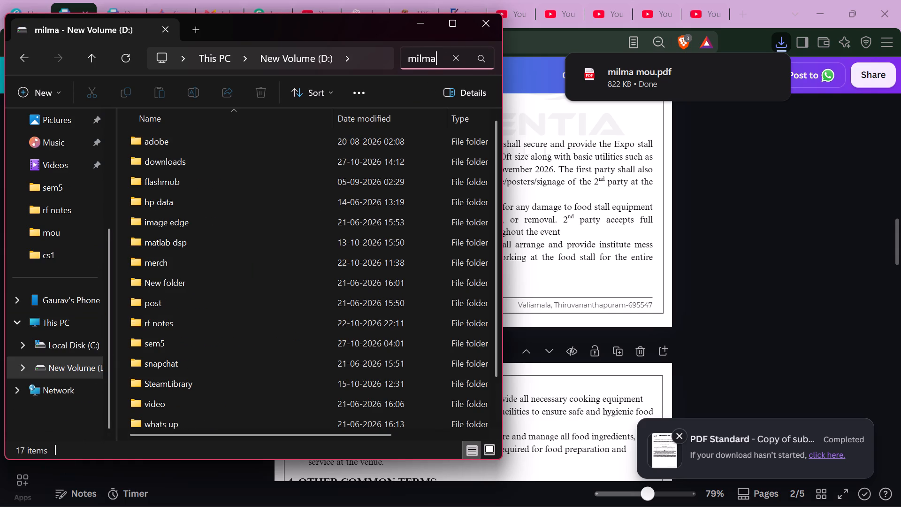
# Move the milma mou PDF from the search results into the mou folder.
pyautogui.click(264, 132)
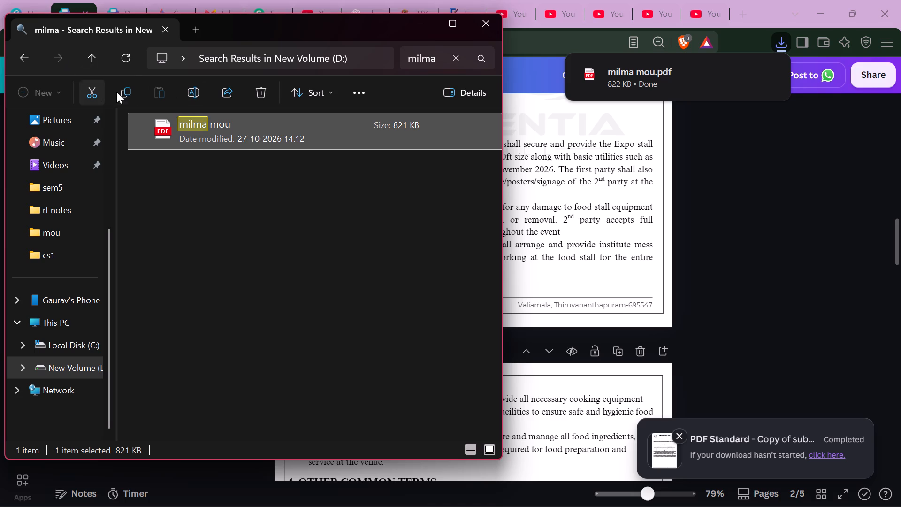
pyautogui.click(97, 94)
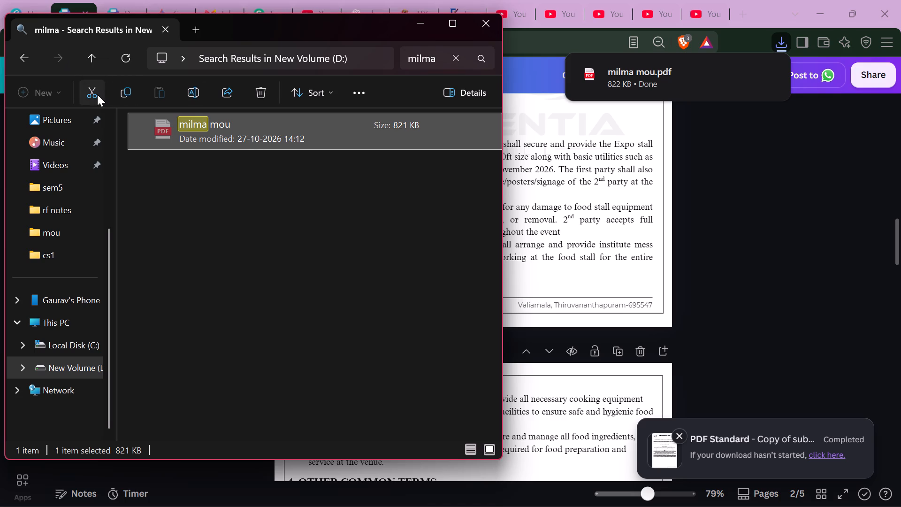
pyautogui.click(81, 239)
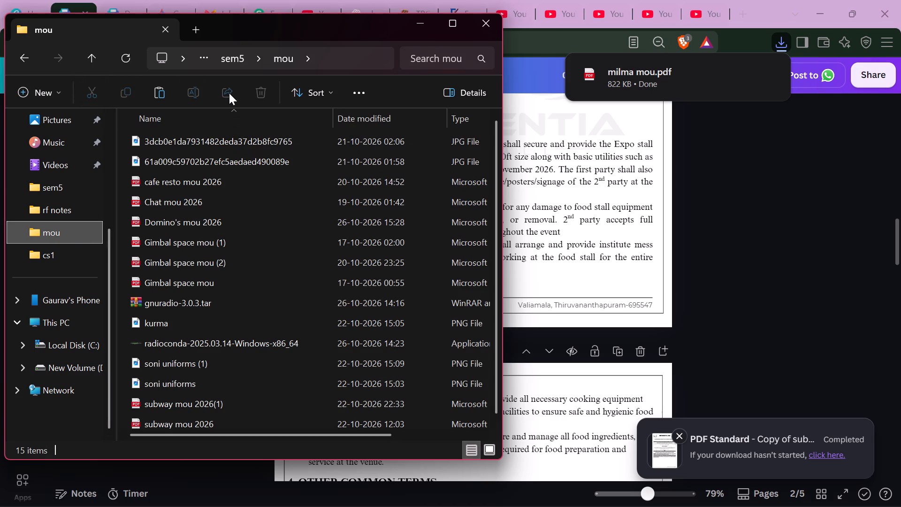
pyautogui.click(156, 94)
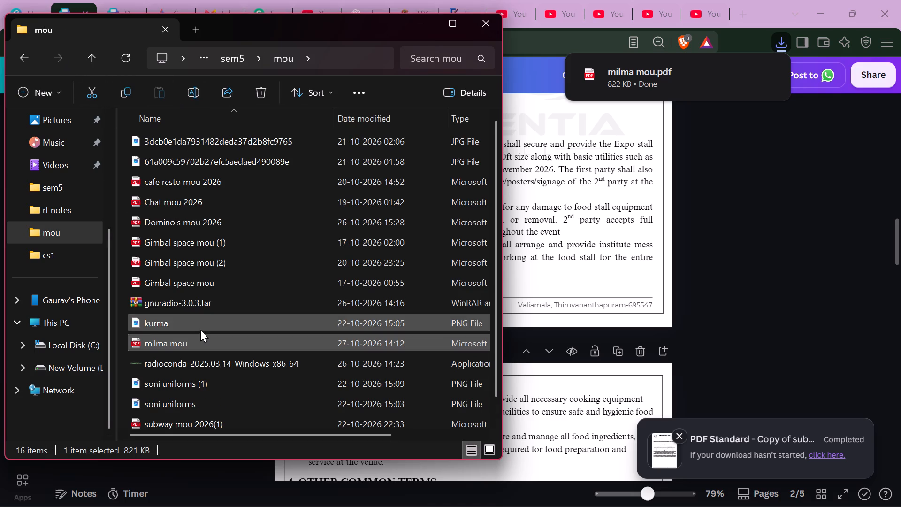
# Open the milma mou PDF from the mou folder and proofread pages 1 and 2, through section 3.1, Deliverables from 1st Party.
pyautogui.doubleClick(201, 340)
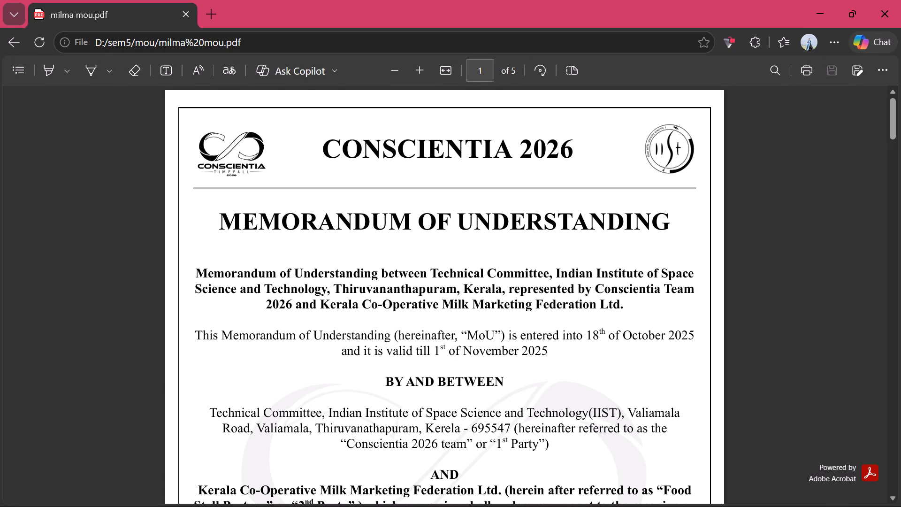
pyautogui.scroll(-2, 473, 319)
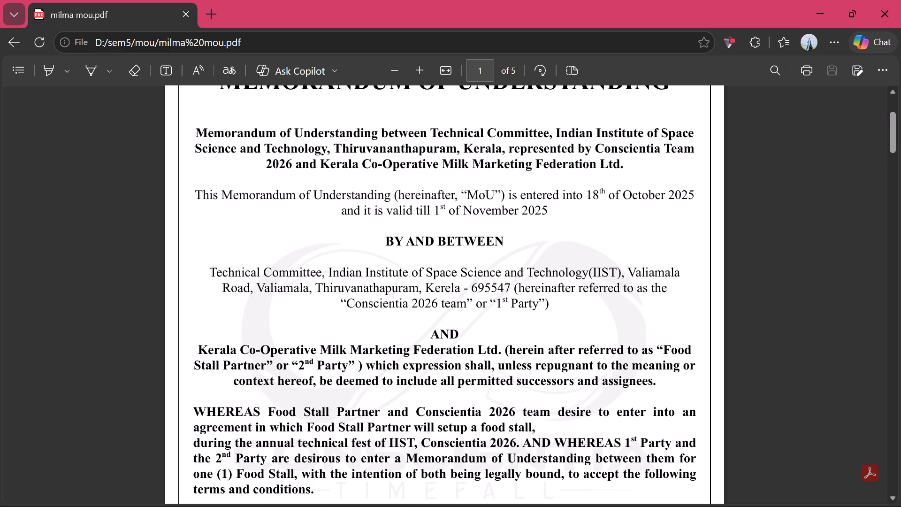
pyautogui.scroll(-2, 530, 304)
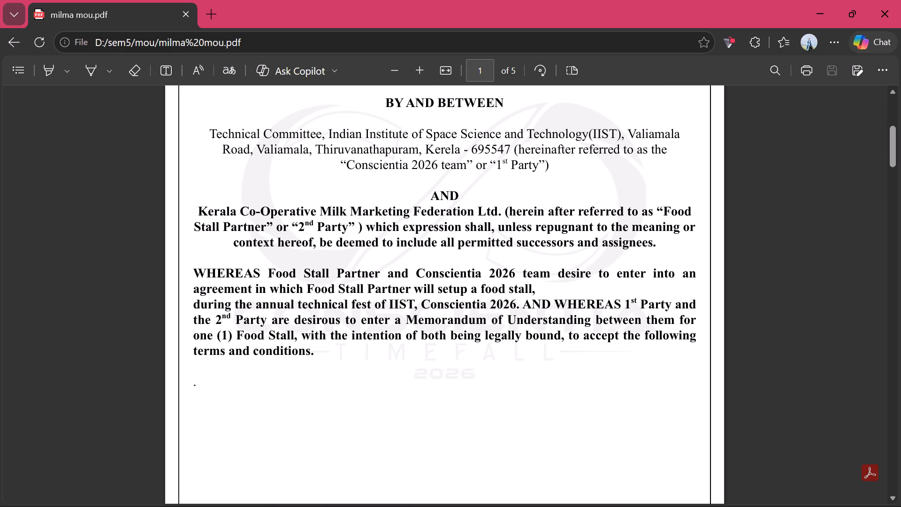
pyautogui.scroll(-3, 530, 304)
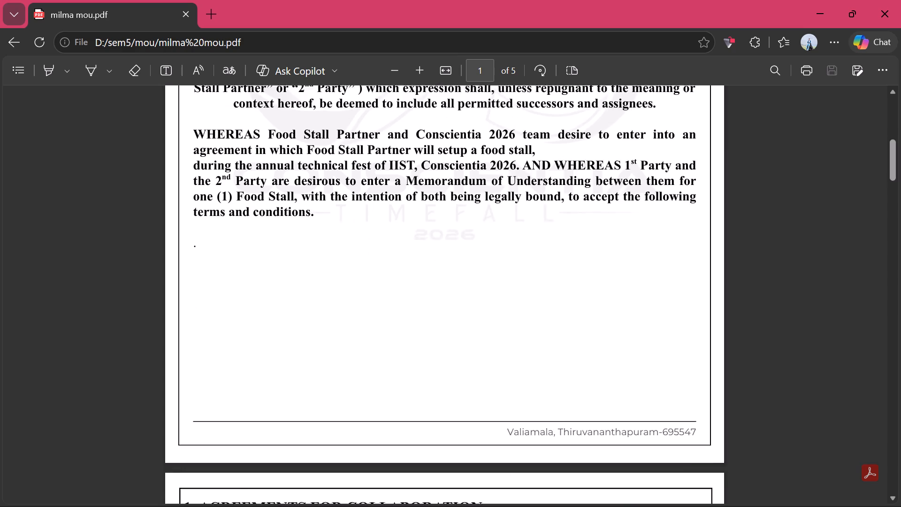
pyautogui.scroll(-2, 530, 304)
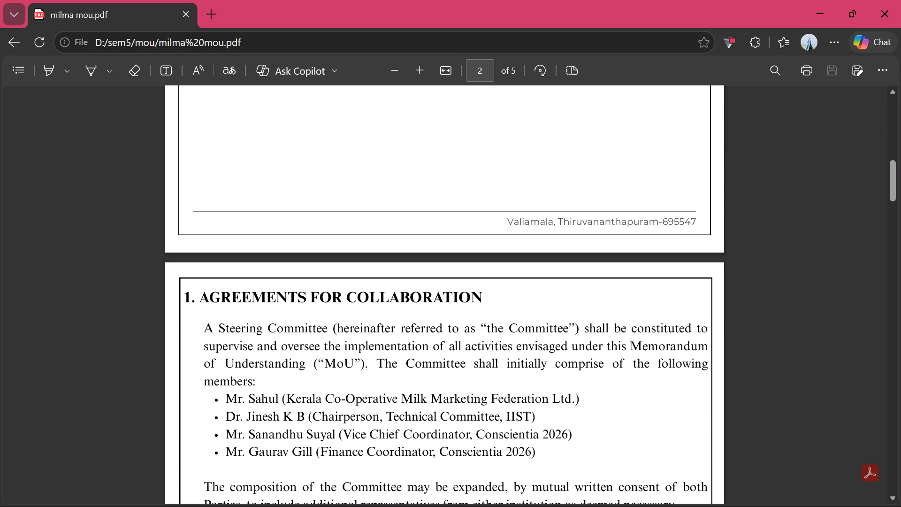
pyautogui.scroll(-2, 530, 304)
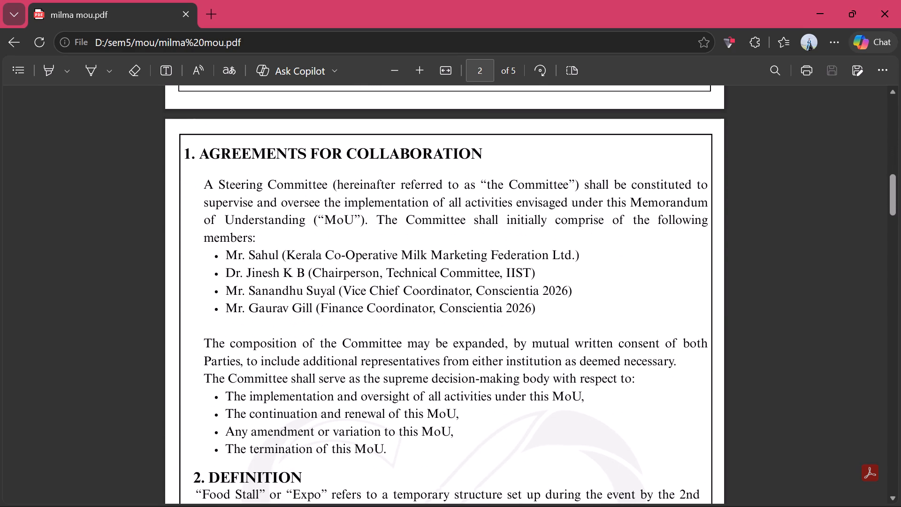
pyautogui.scroll(-1, 530, 304)
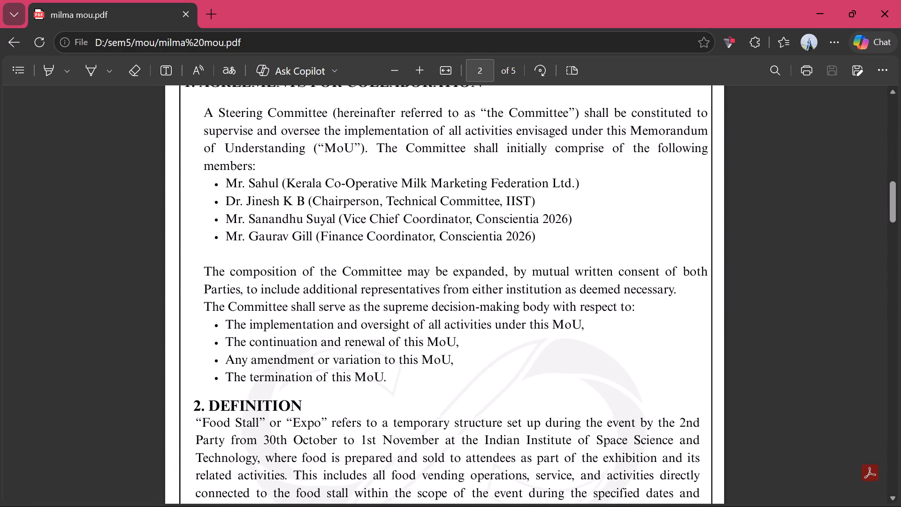
pyautogui.scroll(-1, 530, 304)
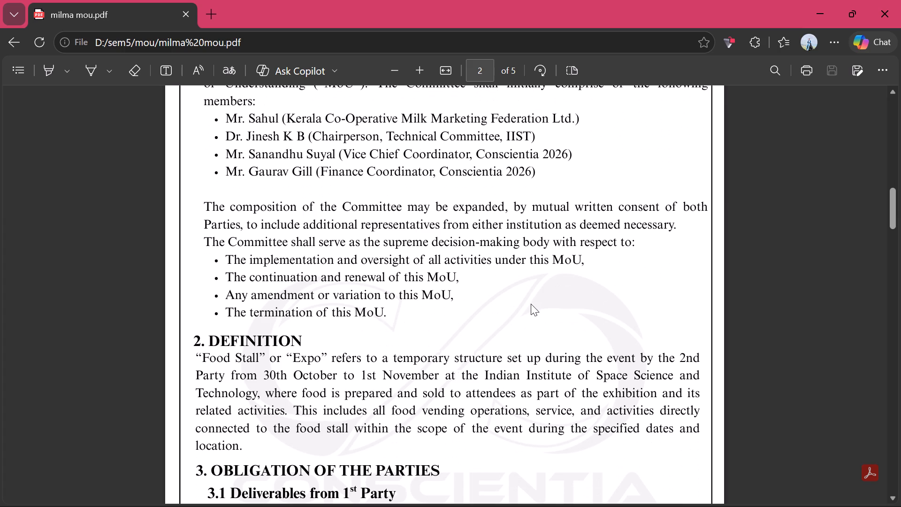
pyautogui.scroll(-2, 531, 304)
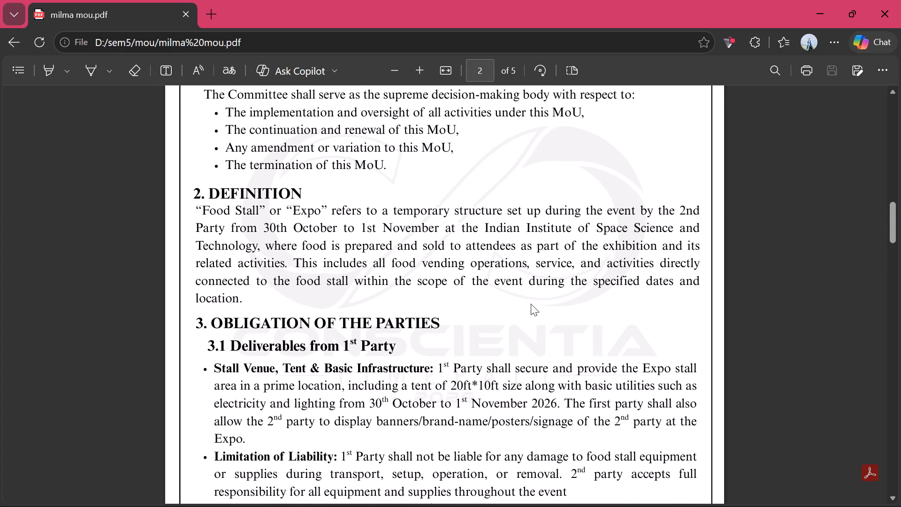
pyautogui.scroll(-1, 531, 304)
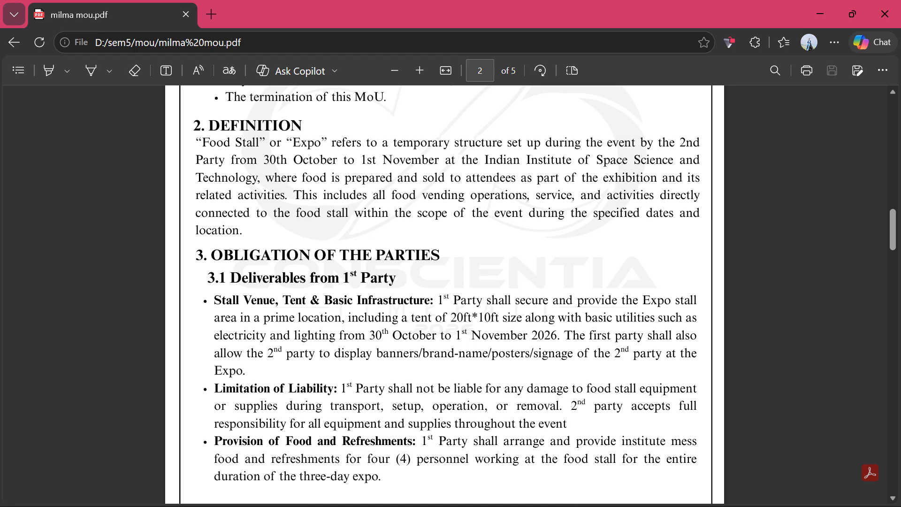
pyautogui.scroll(-1, 526, 304)
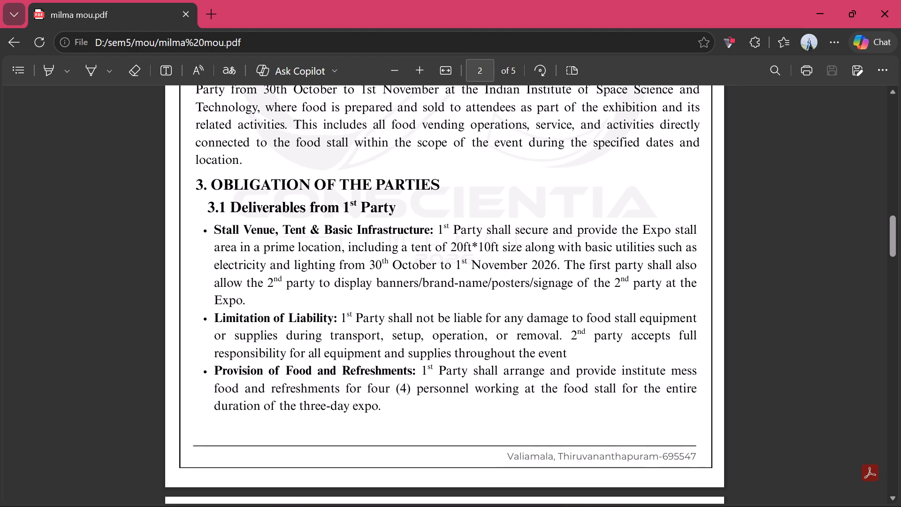
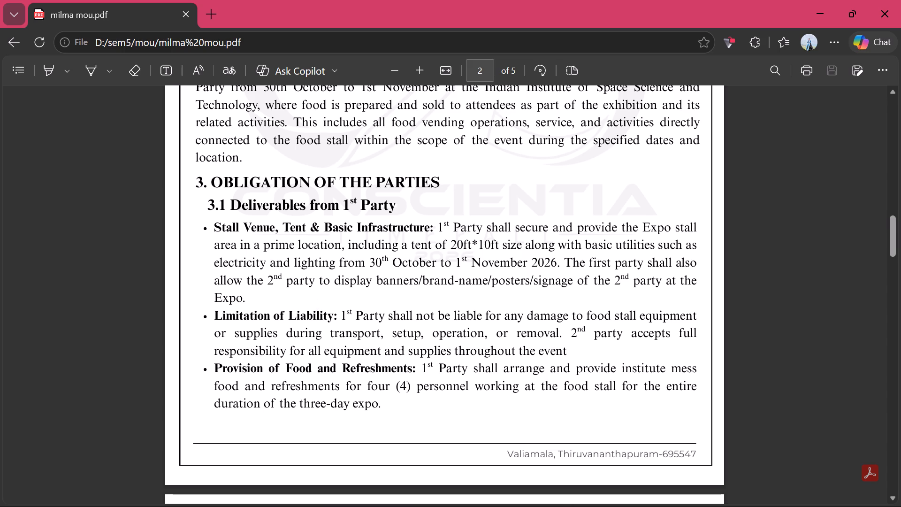
# Proofread page 3 of the milma mou PDF, from section 3.2, Deliverables from 2nd Party, through section 5, Revenue Sharing and Payment Terms.
pyautogui.scroll(-1, 356, 300)
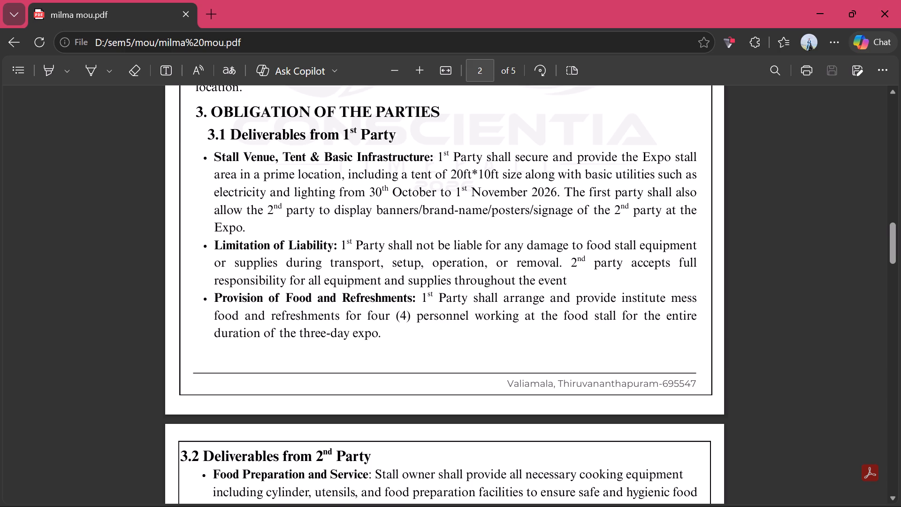
pyautogui.scroll(-1, 347, 302)
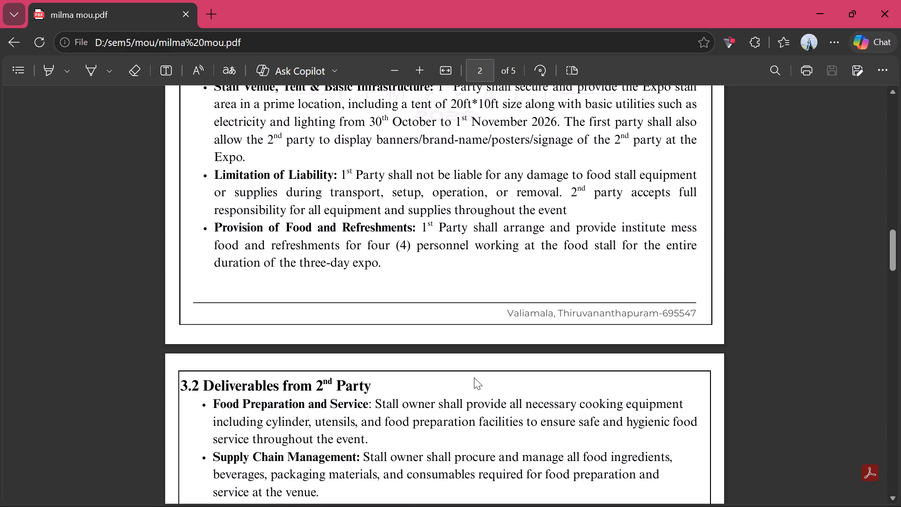
pyautogui.scroll(-2, 474, 377)
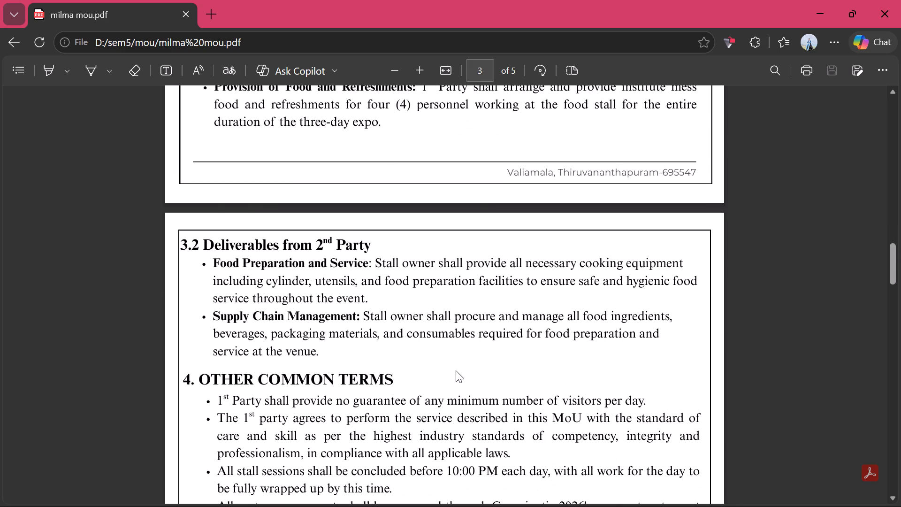
pyautogui.scroll(-3, 456, 370)
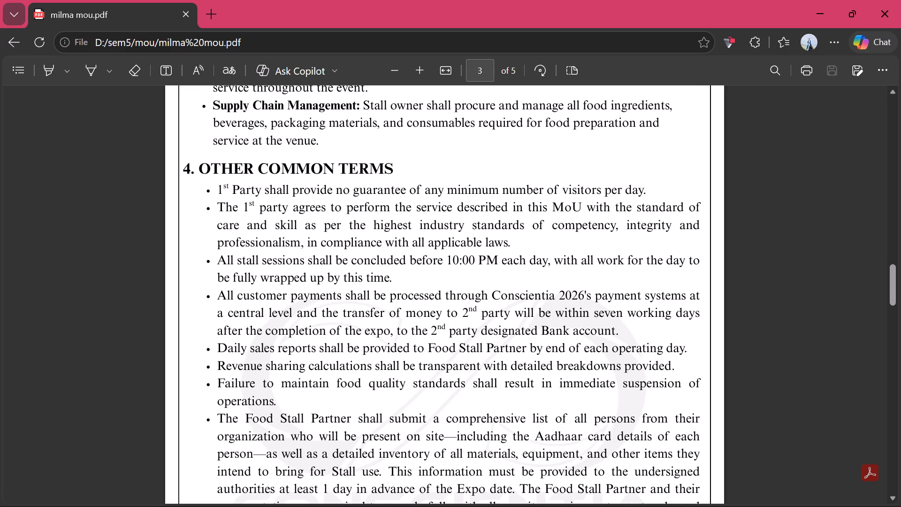
pyautogui.scroll(-2, 343, 288)
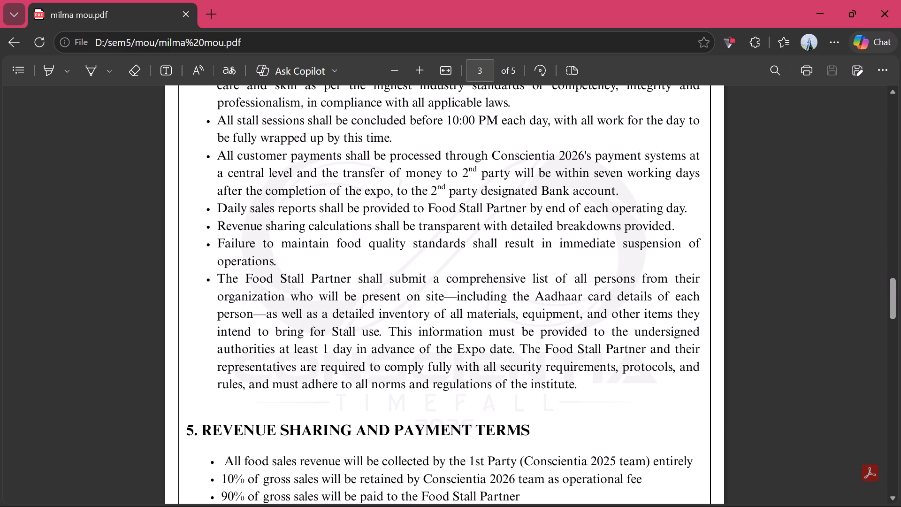
pyautogui.scroll(-2, 340, 288)
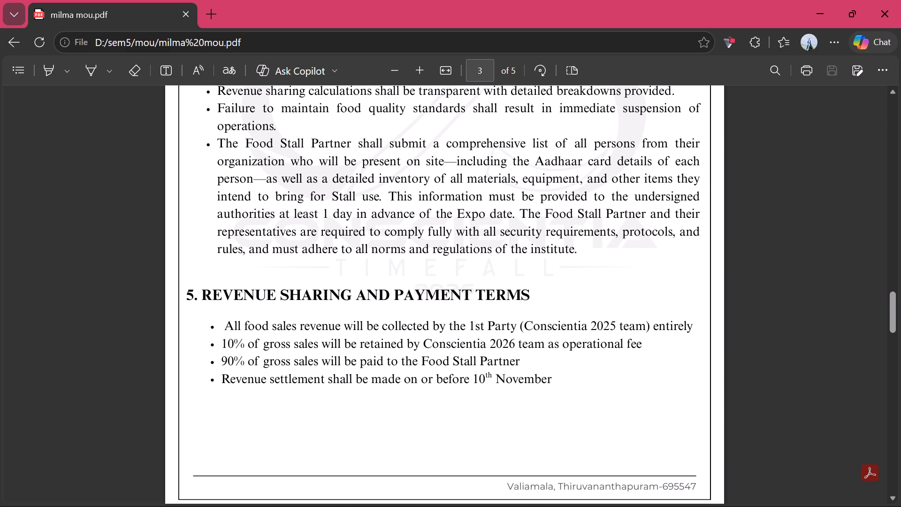
# Proofread pages 4 and 5 of the milma mou PDF, from section 6, Costs and Expenses, through section 13, Signed in Duplicate.
pyautogui.scroll(-5, 340, 288)
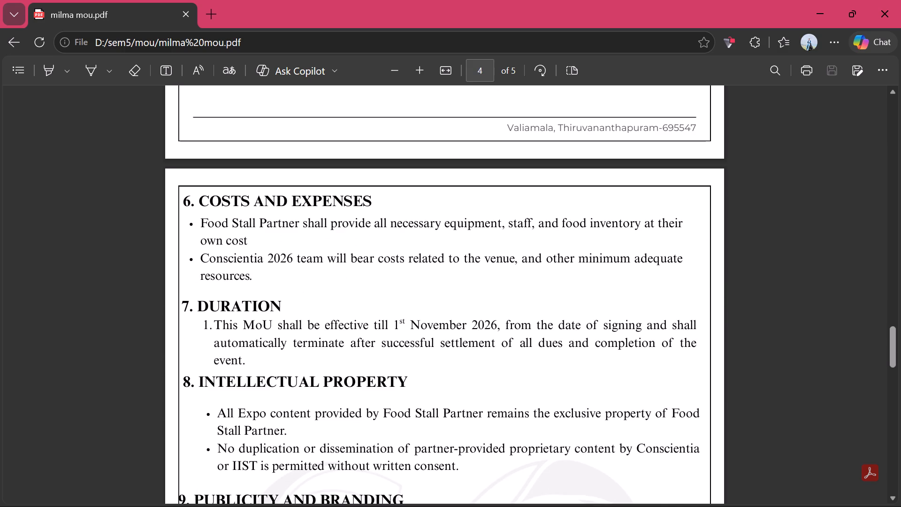
pyautogui.scroll(-2, 272, 297)
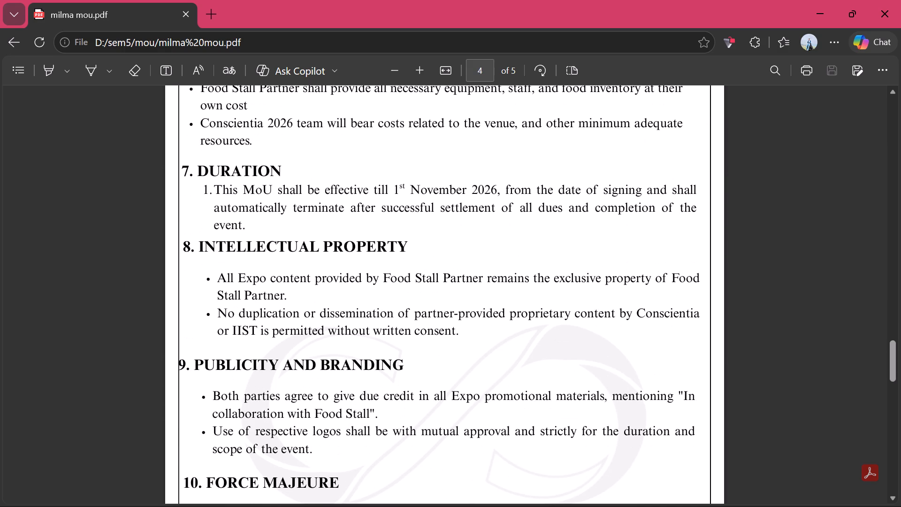
pyautogui.scroll(-1, 271, 297)
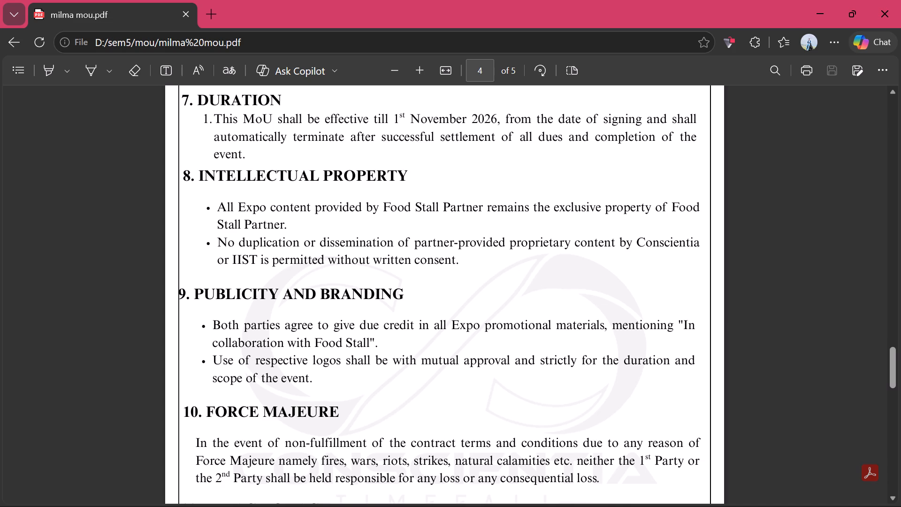
pyautogui.scroll(-4, 270, 297)
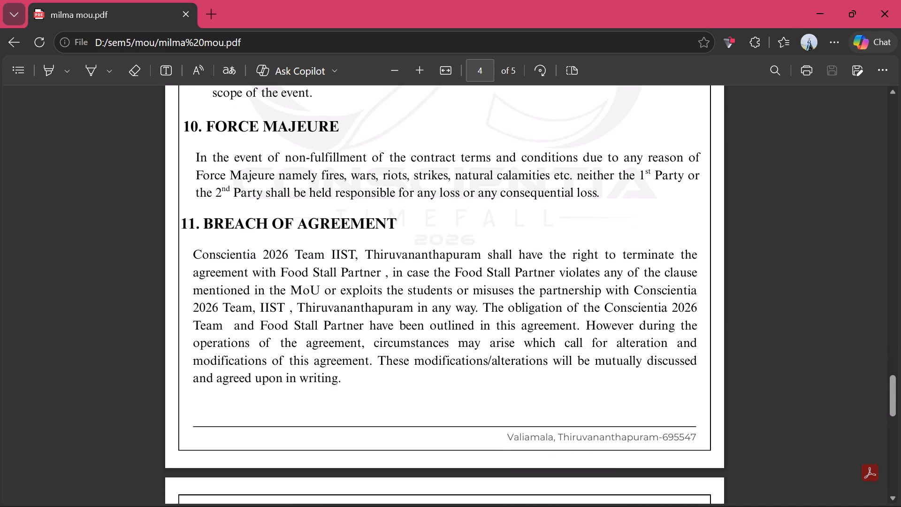
pyautogui.scroll(-5, 266, 298)
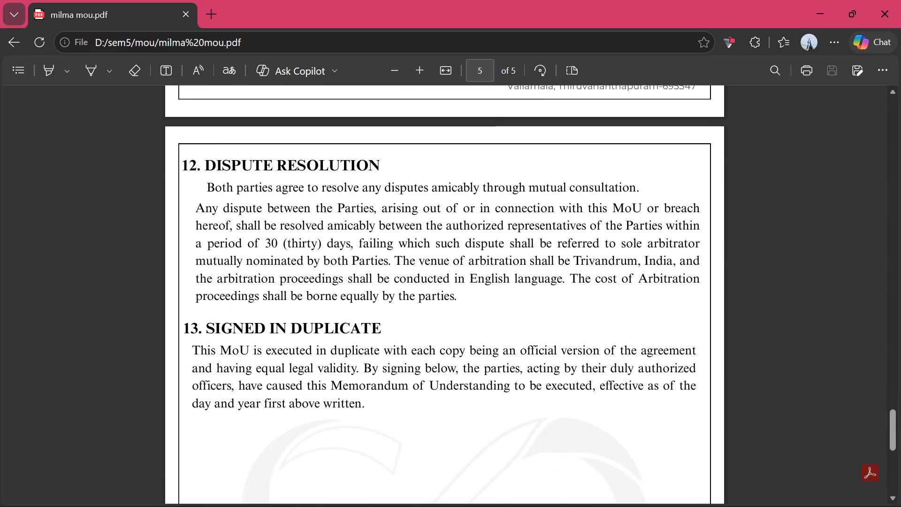
pyautogui.scroll(-4, 266, 298)
pyautogui.scroll(4, 266, 298)
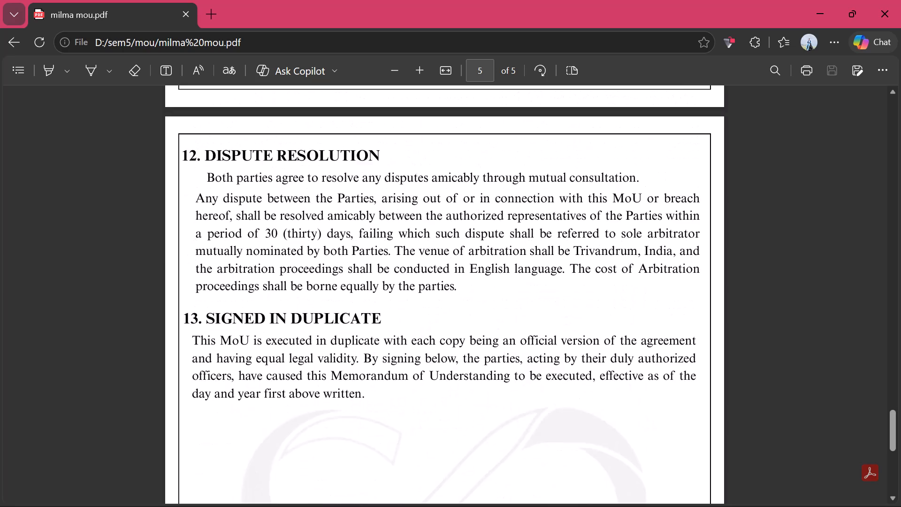
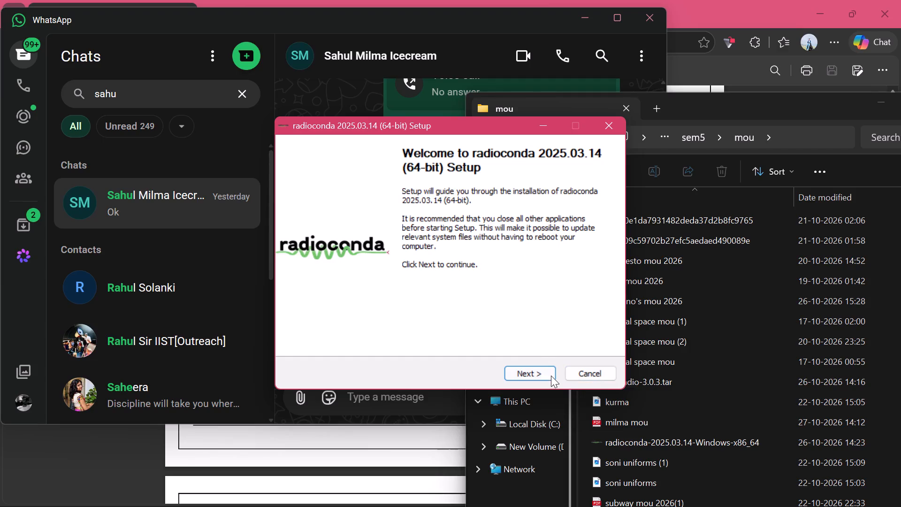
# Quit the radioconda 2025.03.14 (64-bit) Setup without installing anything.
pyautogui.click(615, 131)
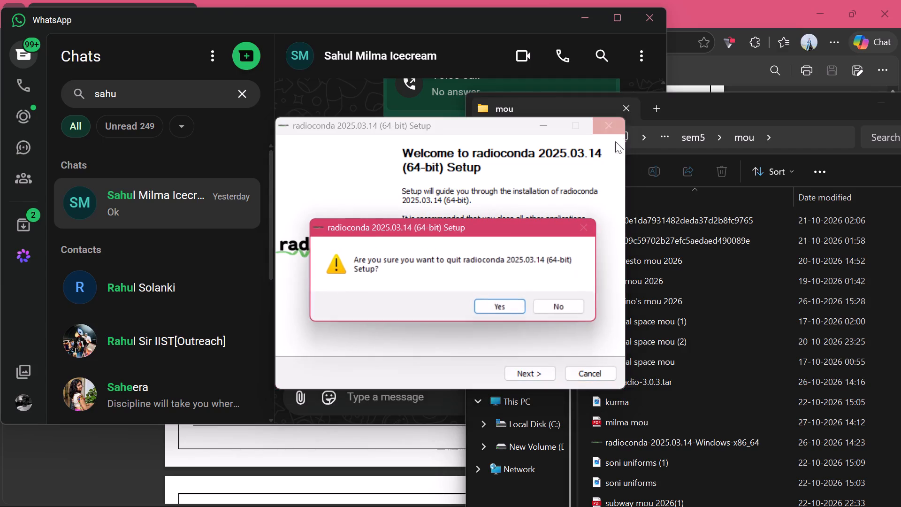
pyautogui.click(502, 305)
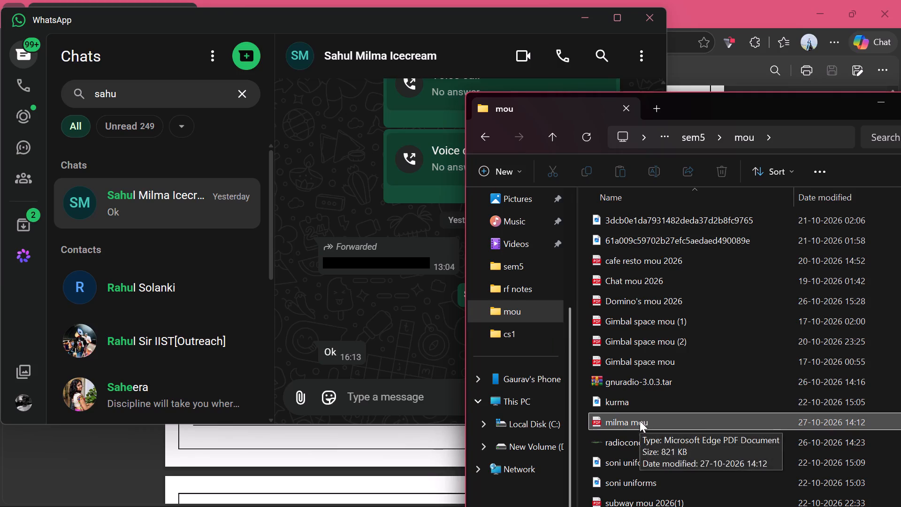
# Attach the milma mou PDF from the mou folder to the Milma ice cream contact's WhatsApp chat.
pyautogui.moveTo(640, 420); pyautogui.dragTo(354, 394)
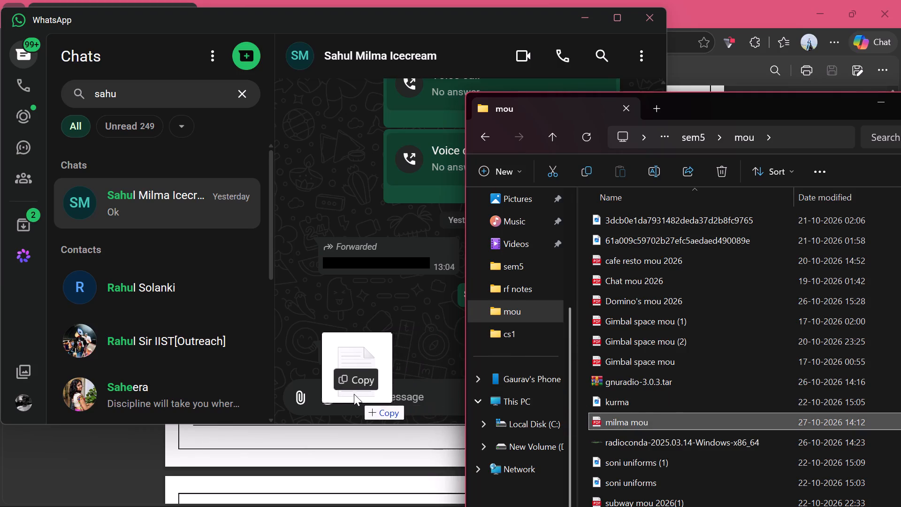
pyautogui.moveTo(354, 394); pyautogui.dragTo(346, 386)
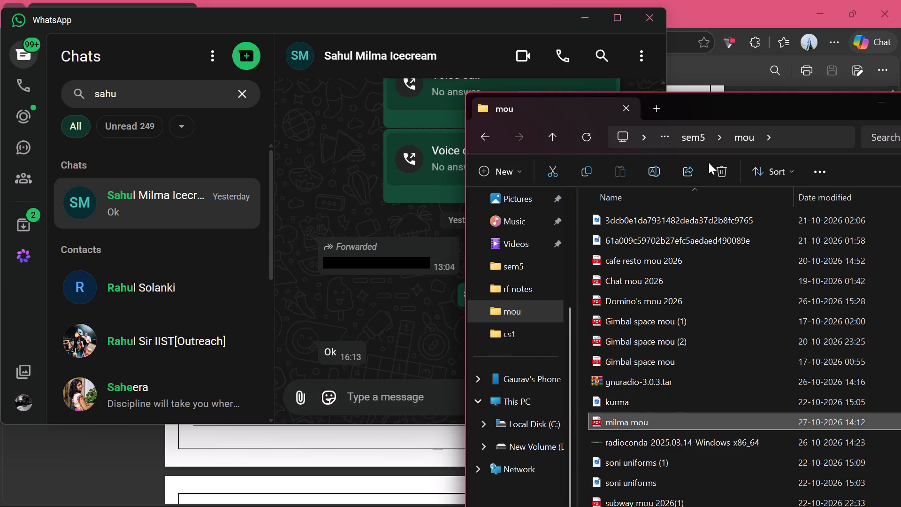
pyautogui.moveTo(827, 106); pyautogui.dragTo(828, 159)
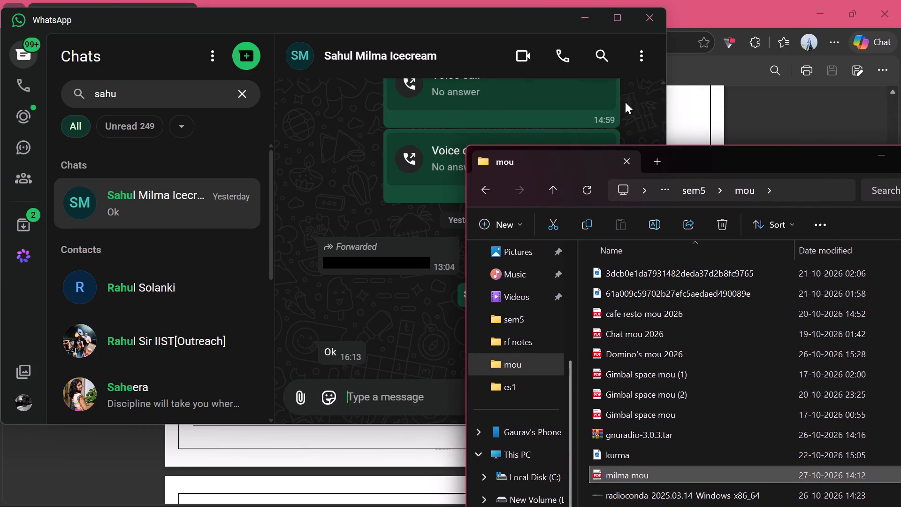